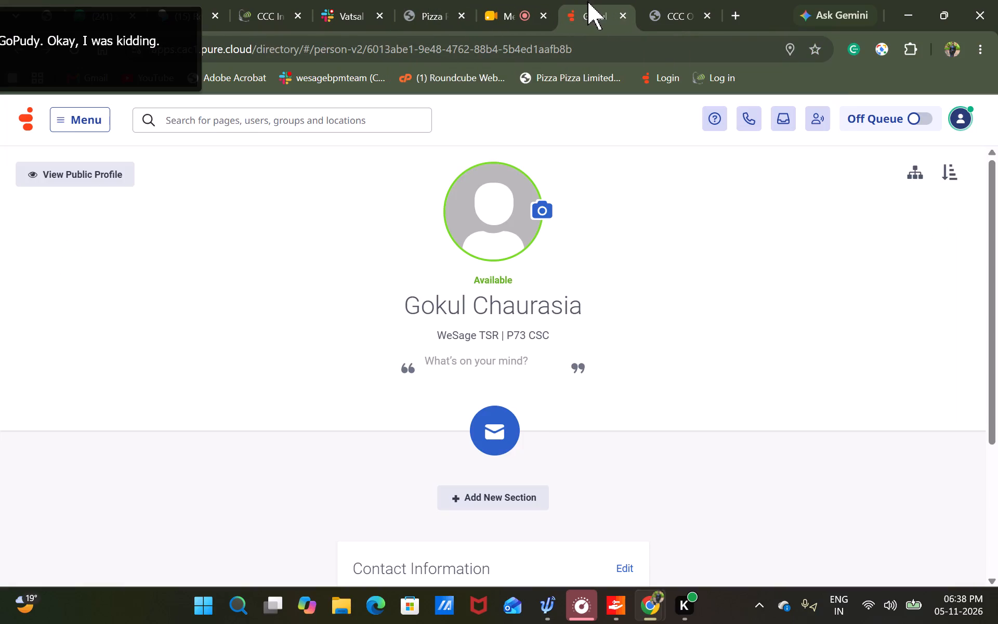
# Switch the agent's status to On Queue and show the Agent Workspace for incoming conversations.
pyautogui.moveTo(588, 2); pyautogui.dragTo(589, 3)
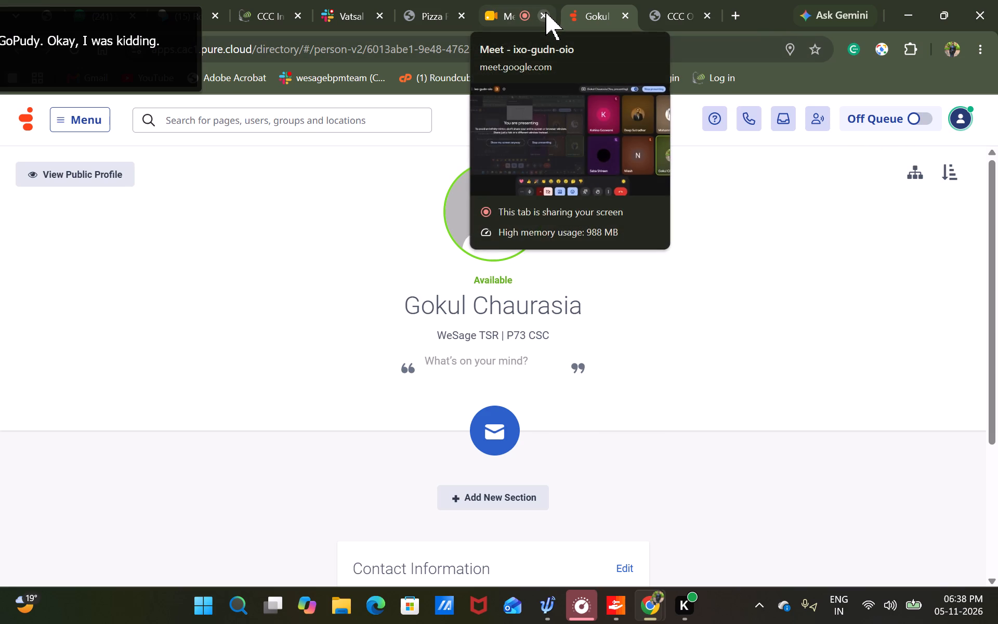
pyautogui.click(911, 110)
pyautogui.click(819, 120)
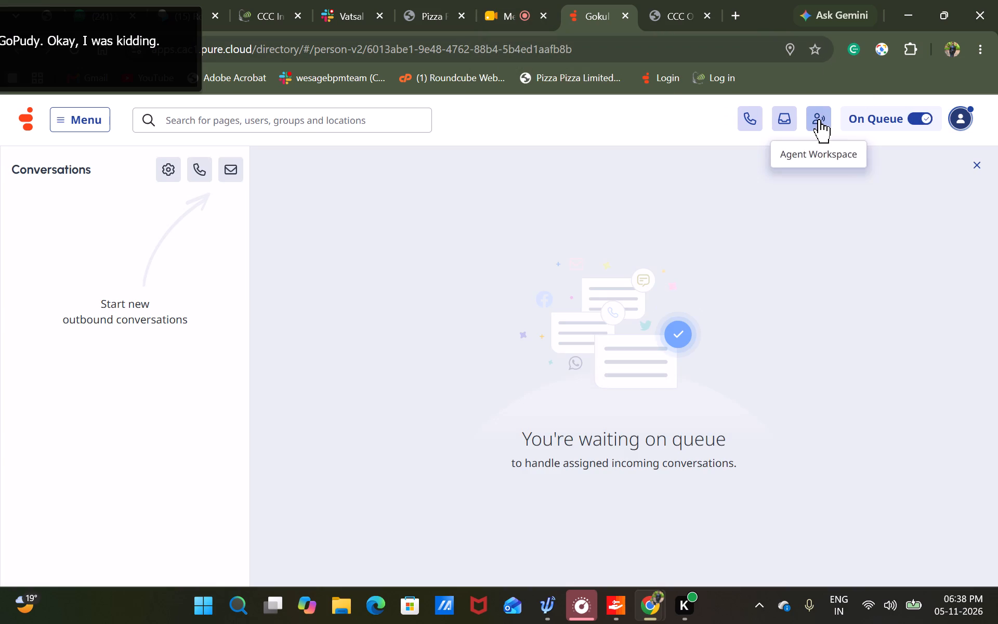
# Check the Pizza 73 customer entry form and return to the agent's conversations workspace.
pyautogui.click(667, 0)
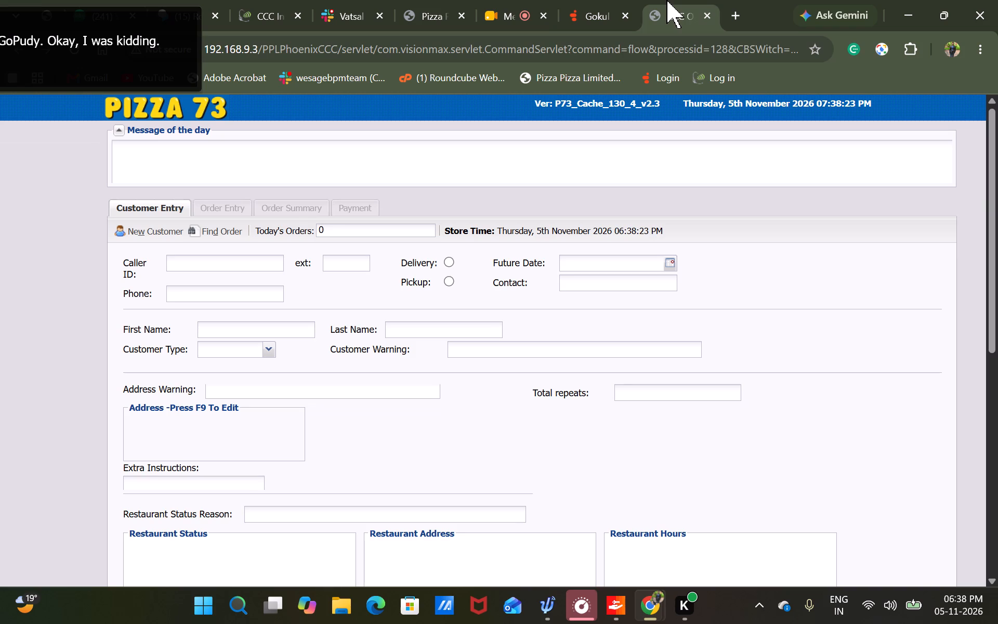
pyautogui.click(596, 3)
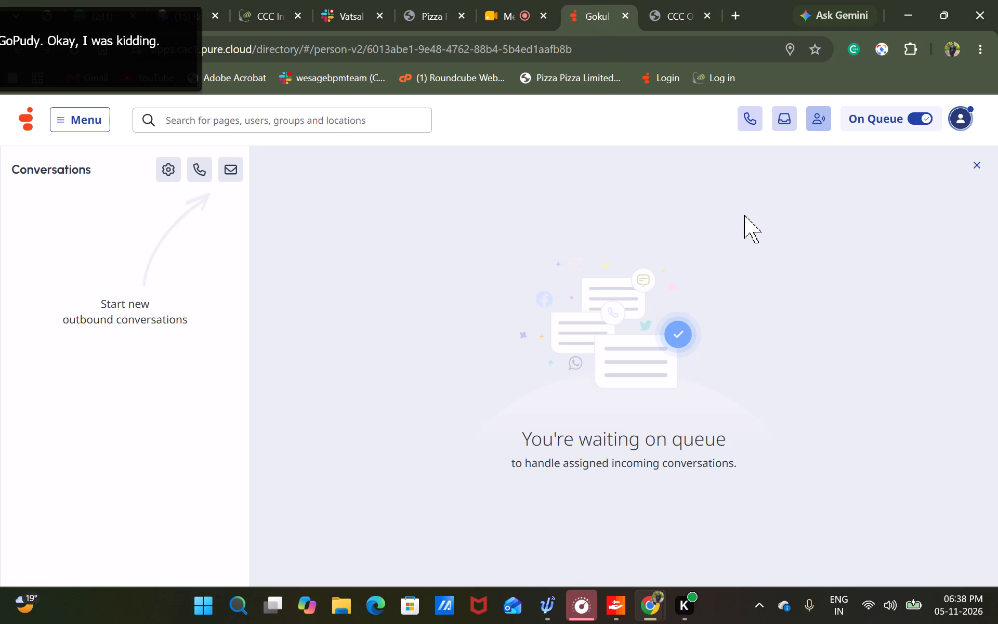
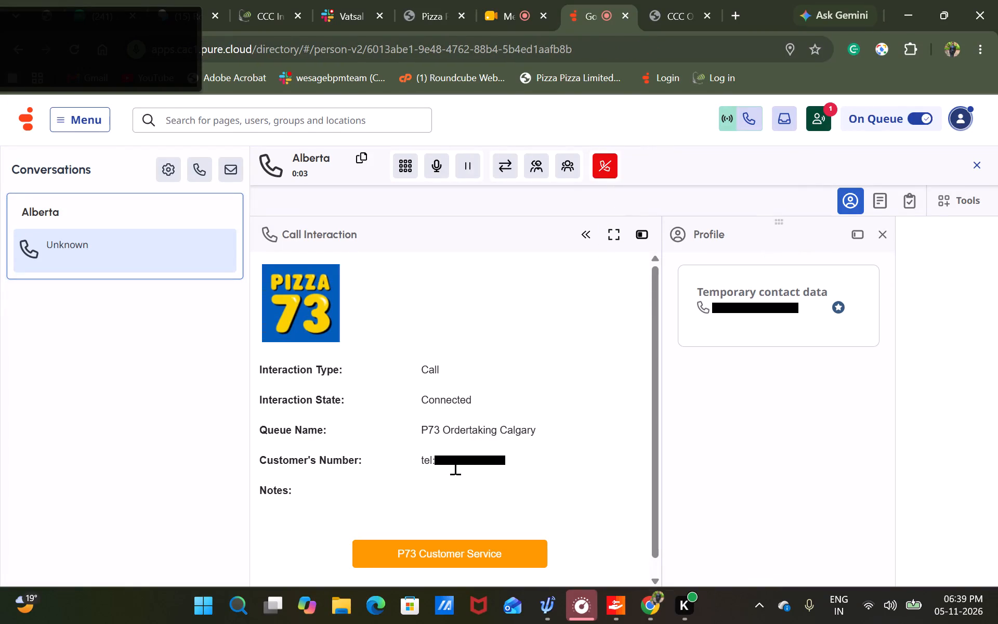
# Copy the caller's number from the call interaction details into the Phone field of the Pizza 73 customer entry form.
pyautogui.moveTo(446, 458); pyautogui.dragTo(521, 462)
pyautogui.moveTo(521, 462); pyautogui.dragTo(524, 463)
pyautogui.hotkey('ctrl', 'c')
pyautogui.click(683, 0)
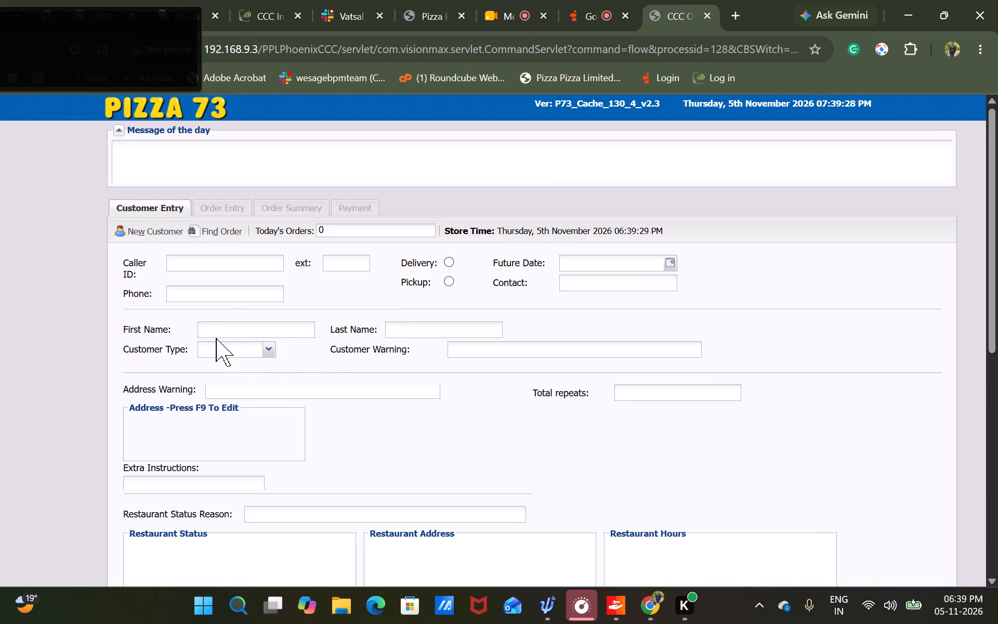
pyautogui.click(227, 289)
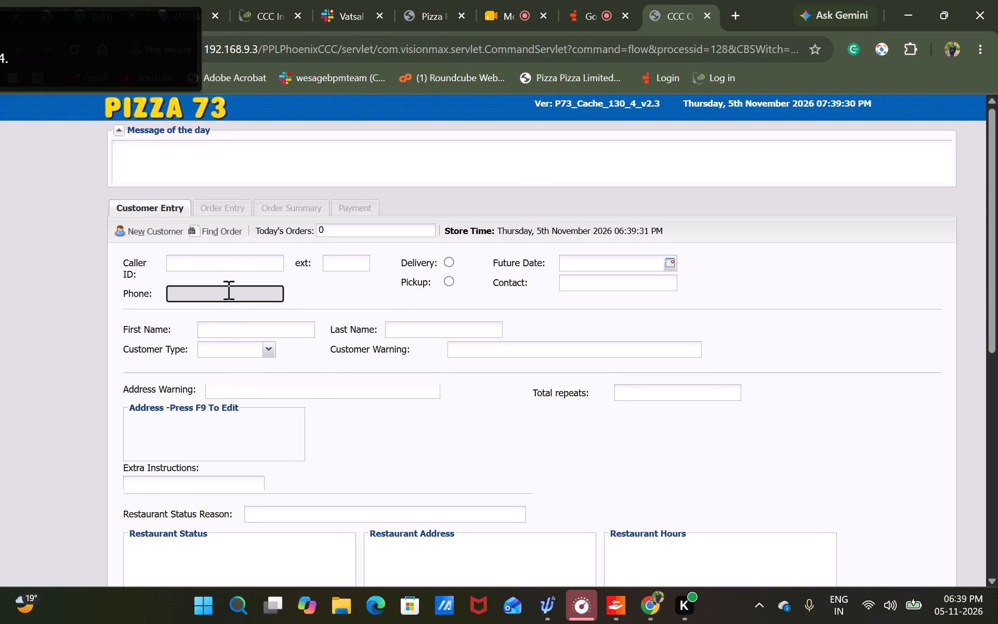
pyautogui.hotkey('ctrl', 'v')
pyautogui.rightClick(224, 292)
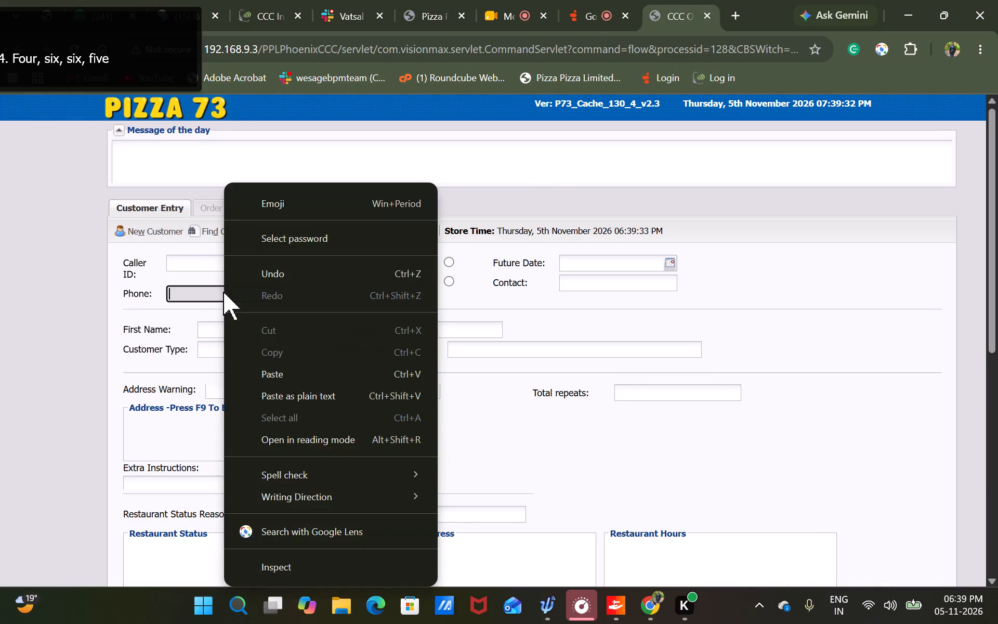
pyautogui.click(286, 374)
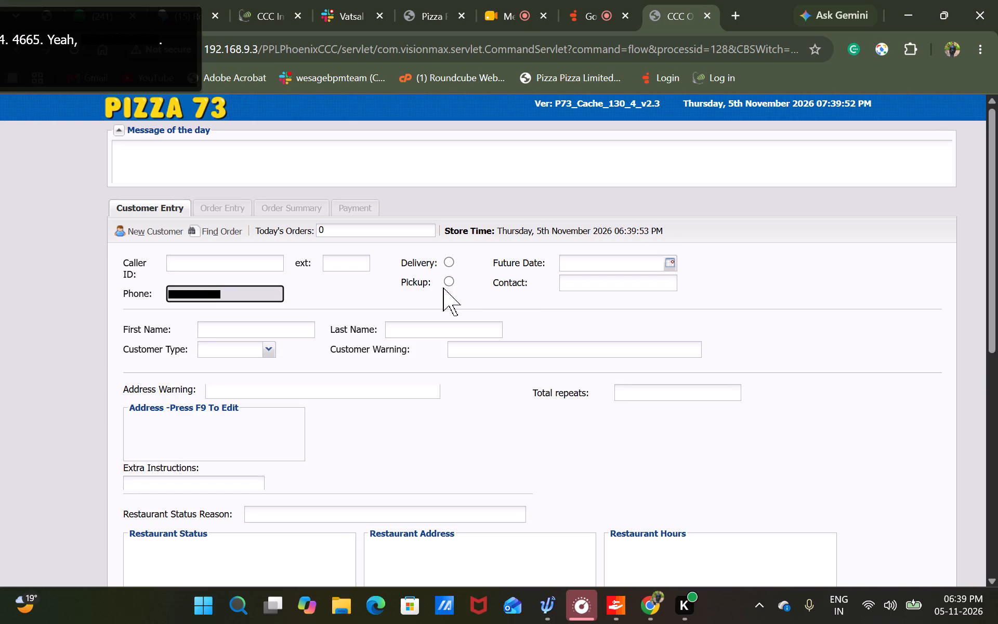
# Load the caller's customer record and set the order type to Delivery.
pyautogui.click(450, 258)
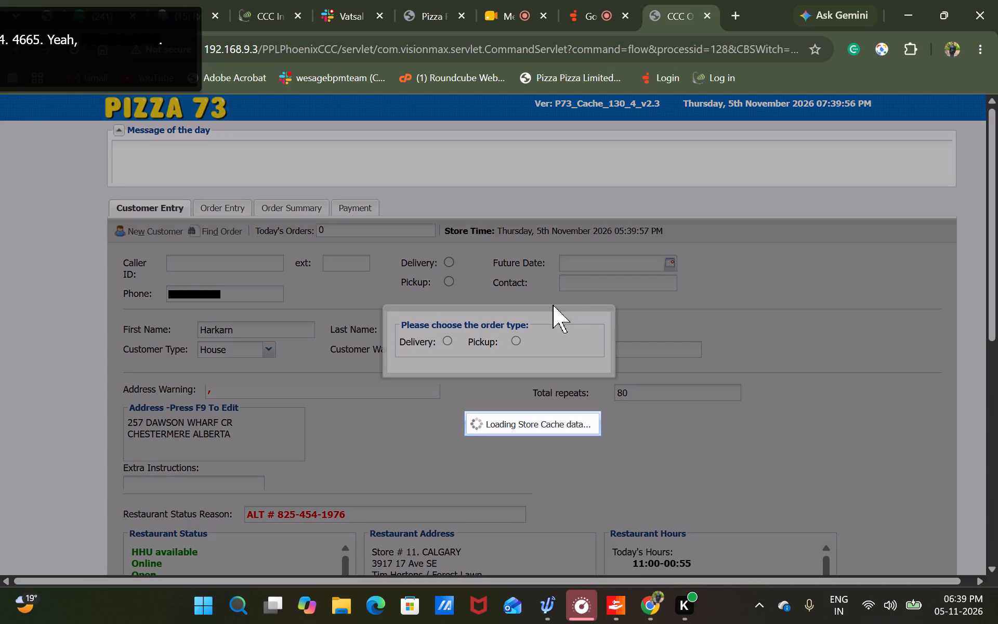
pyautogui.click(448, 337)
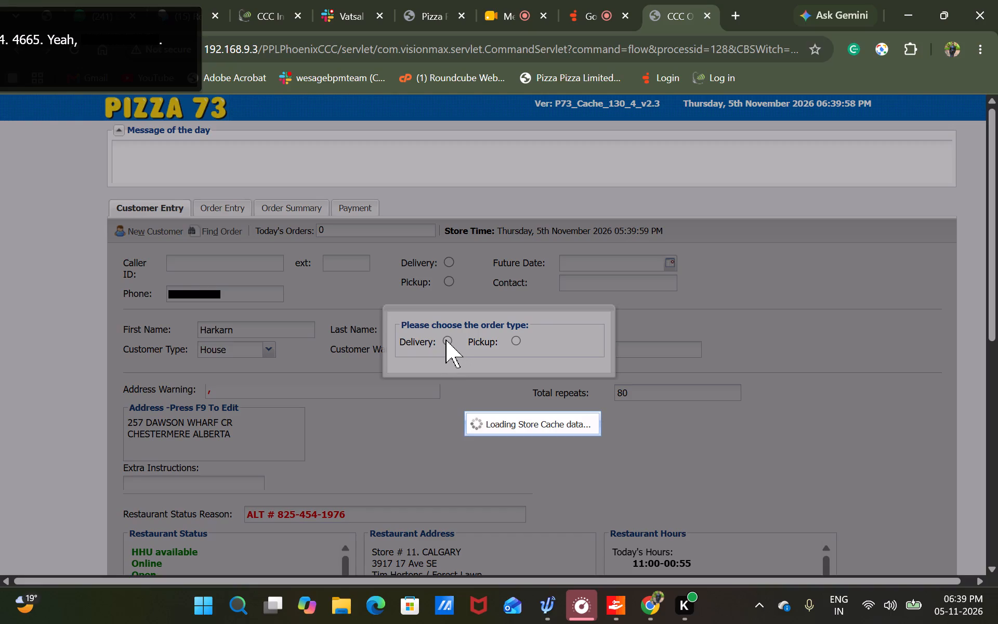
pyautogui.click(447, 340)
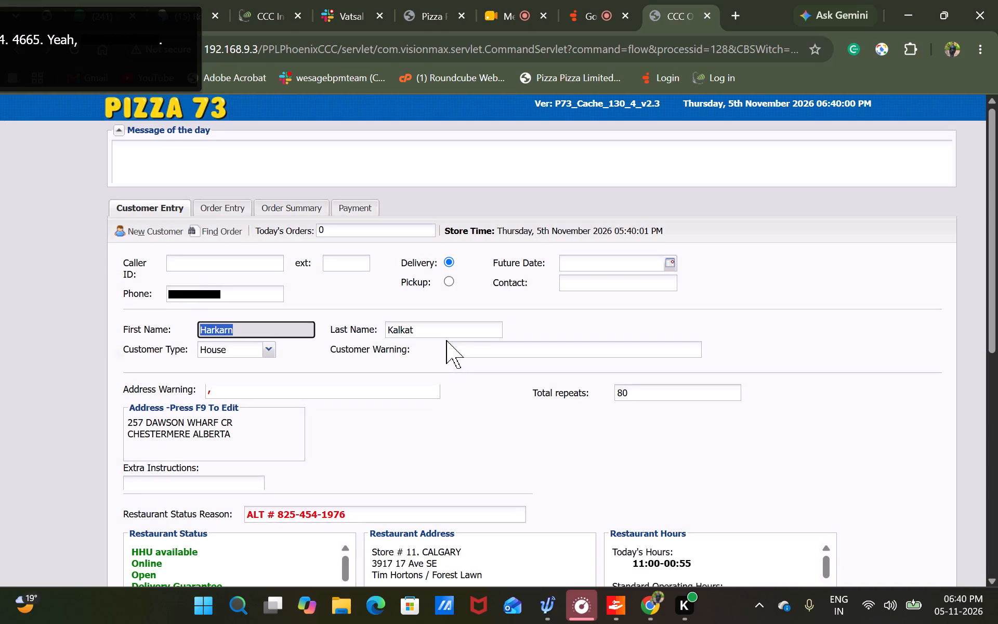
# Run a restaurant search for the customer's saved address and accept the match whose major city is Chestermere.
pyautogui.scroll(-2, 356, 350)
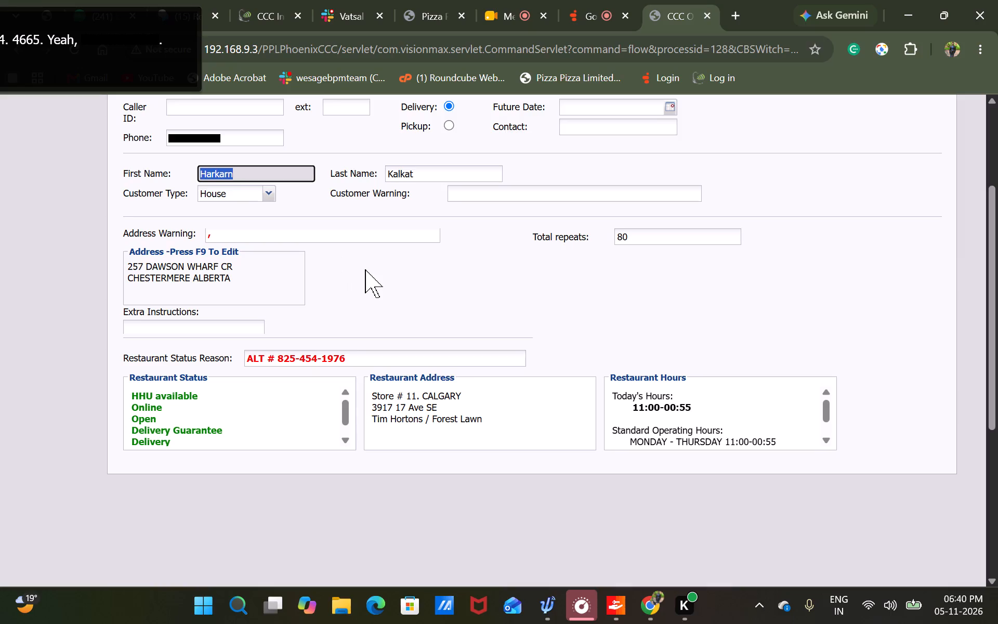
pyautogui.press('F9')
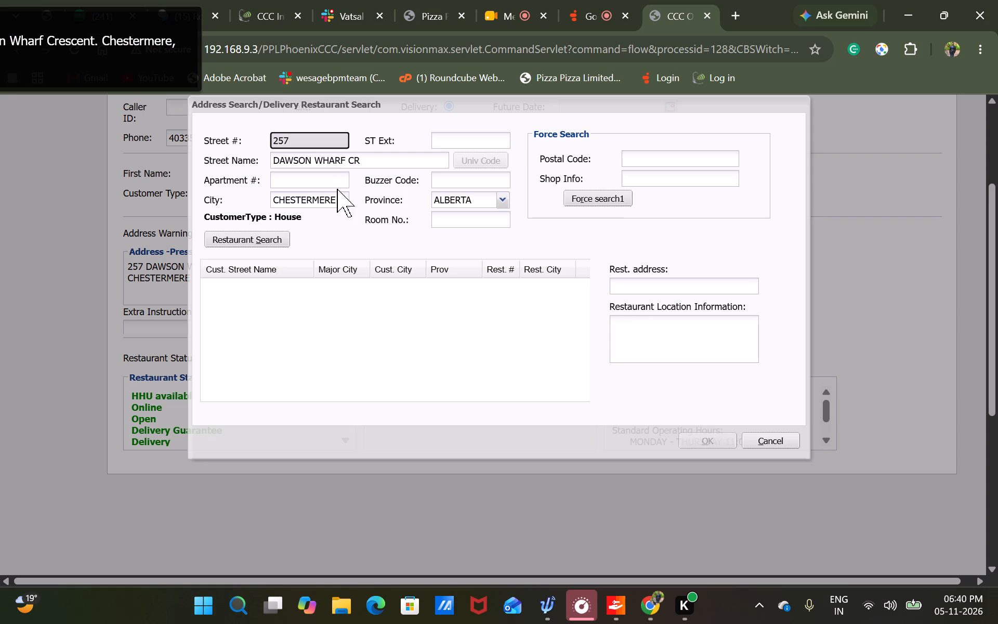
pyautogui.click(261, 242)
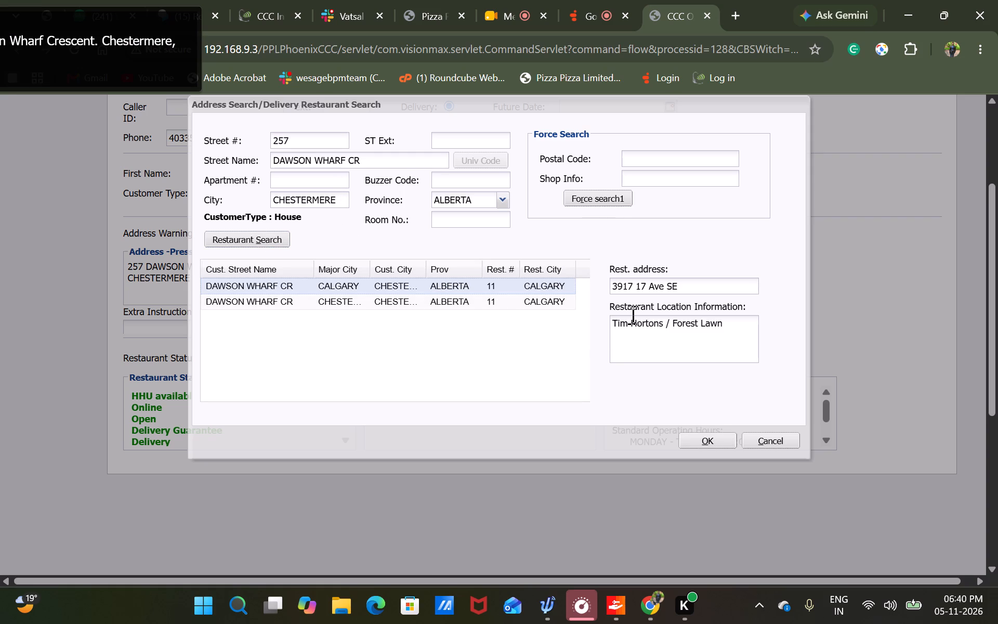
pyautogui.click(453, 290)
pyautogui.click(456, 296)
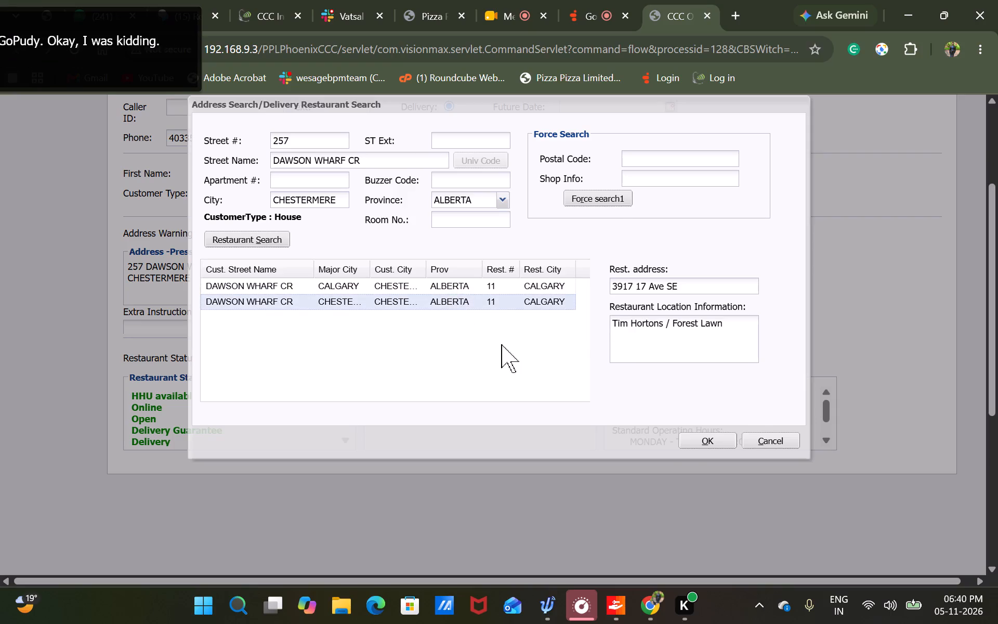
pyautogui.click(703, 434)
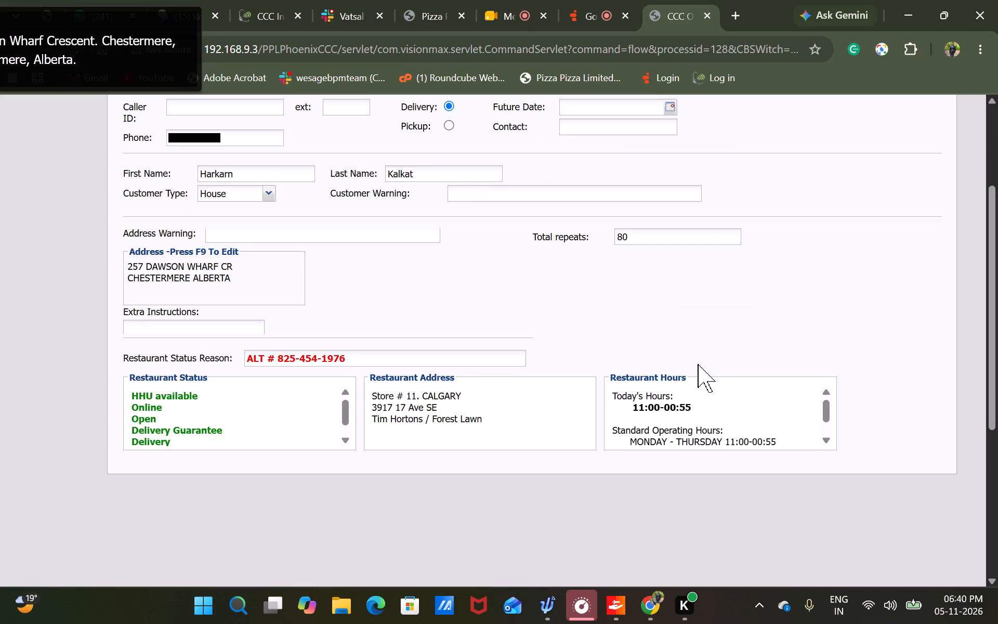
# Go to order entry for this delivery and show the Classic Pizzas list.
pyautogui.scroll(4, 714, 346)
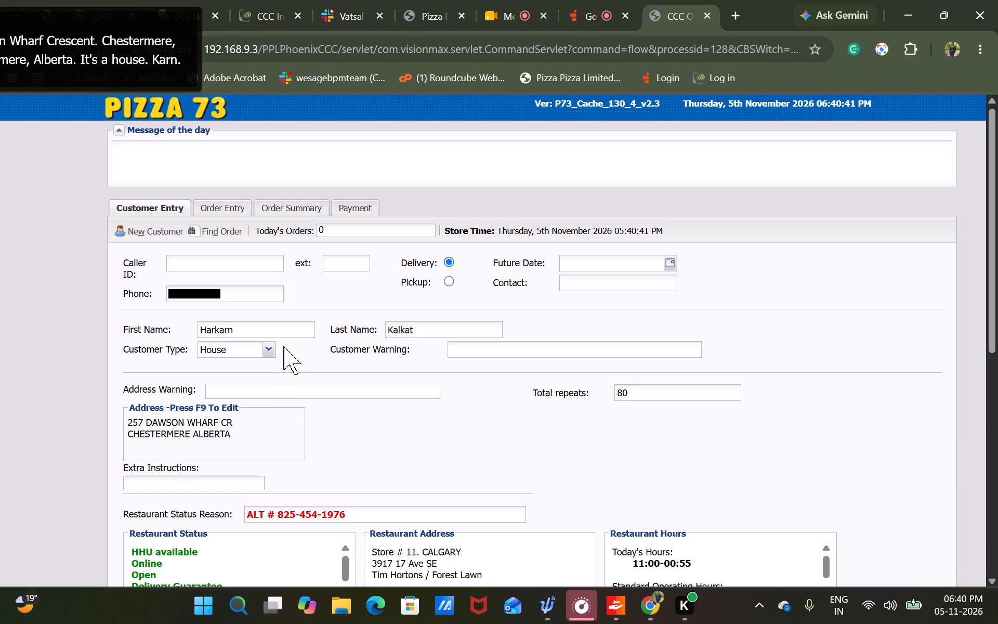
pyautogui.scroll(-2, 284, 344)
pyautogui.scroll(3, 284, 344)
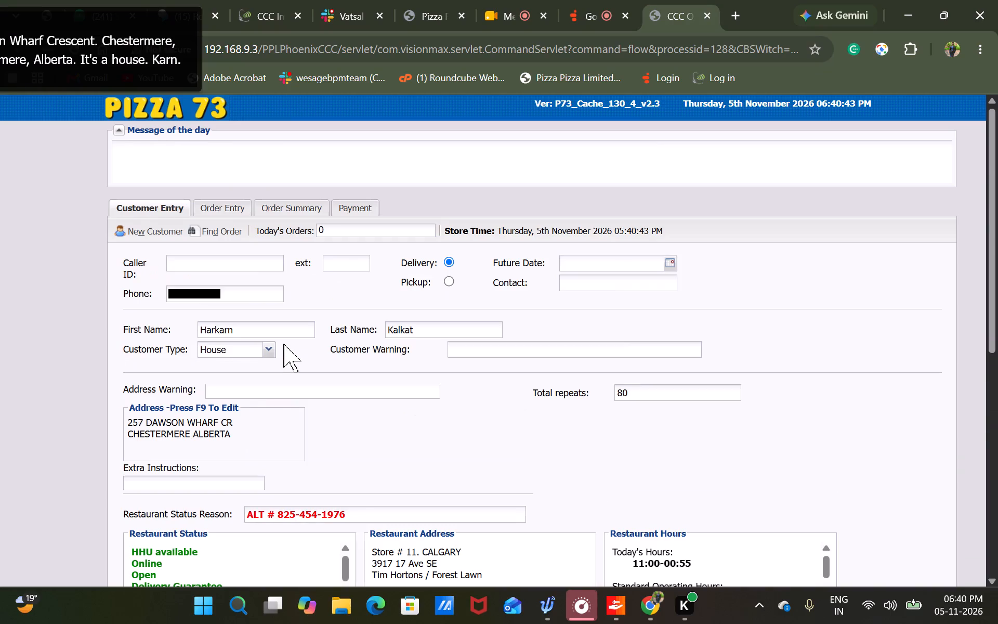
pyautogui.scroll(3, 284, 344)
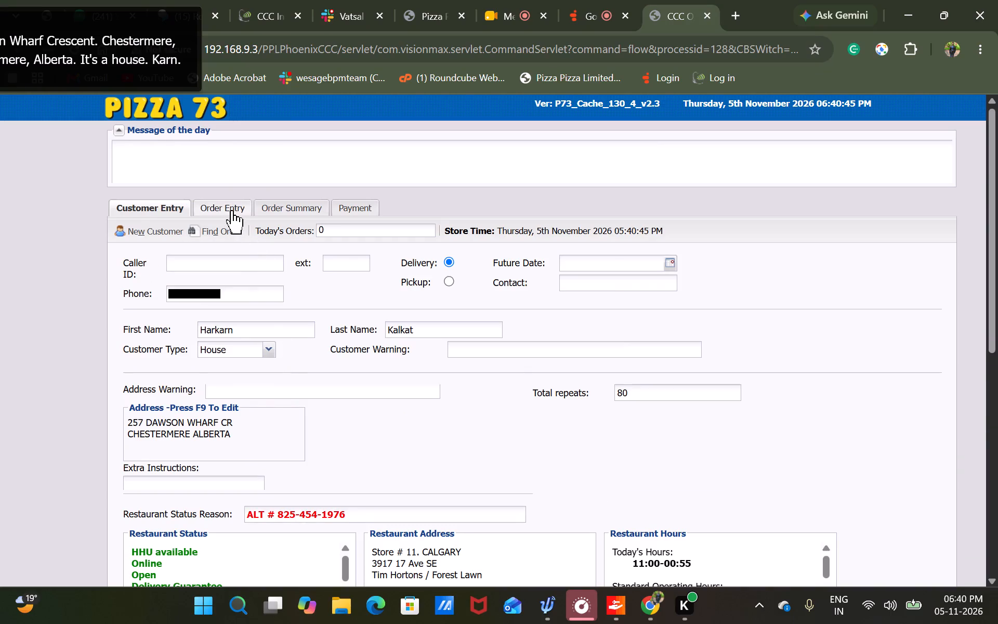
pyautogui.click(231, 209)
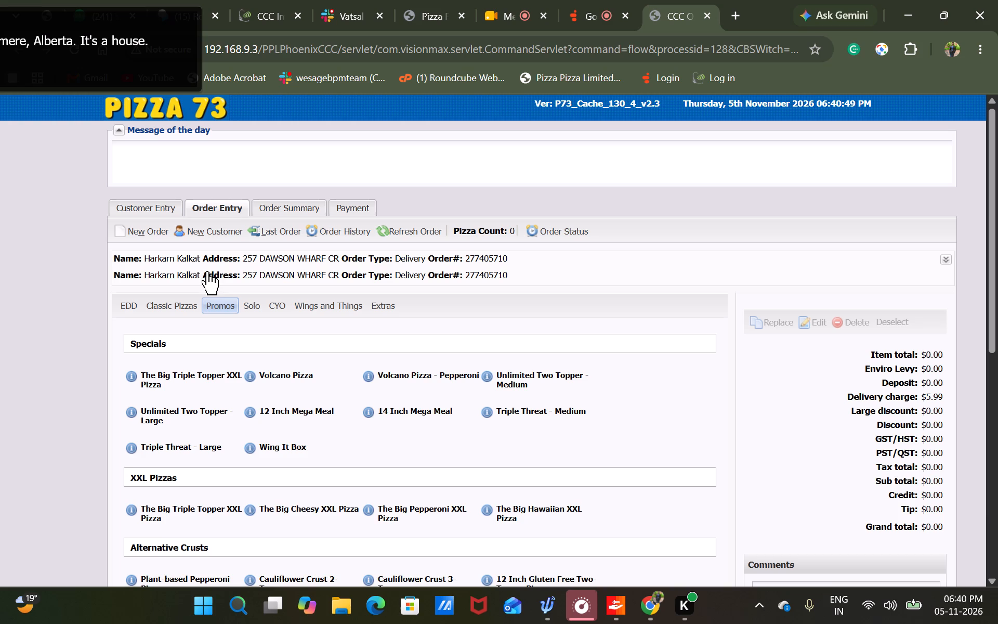
pyautogui.click(178, 312)
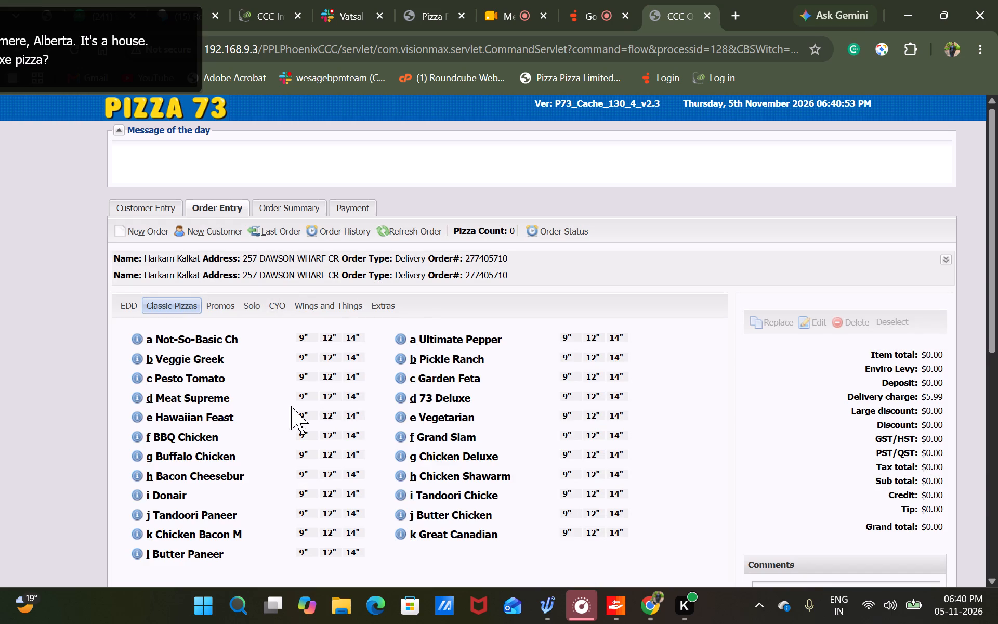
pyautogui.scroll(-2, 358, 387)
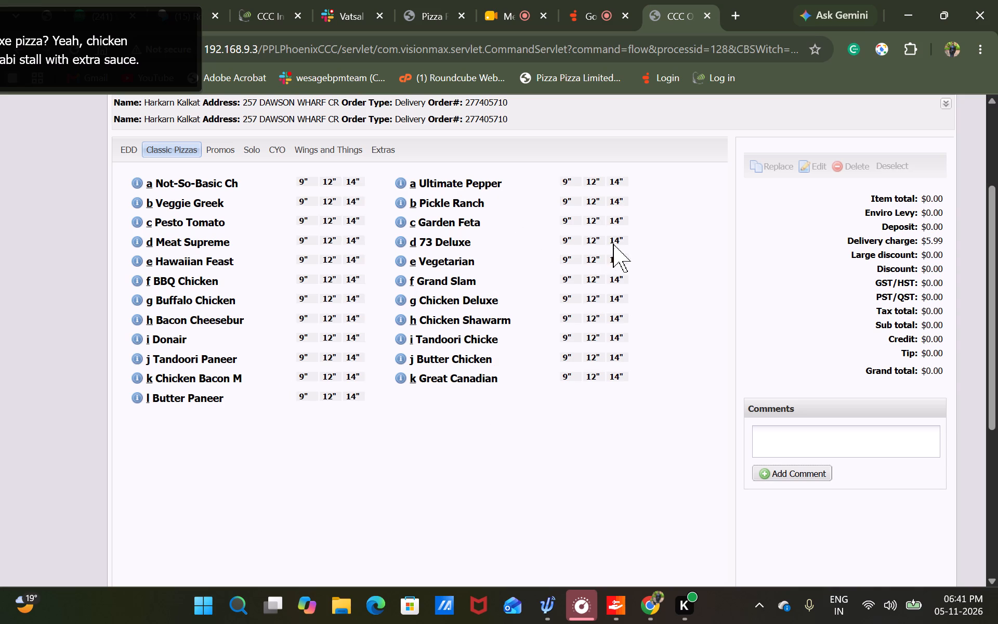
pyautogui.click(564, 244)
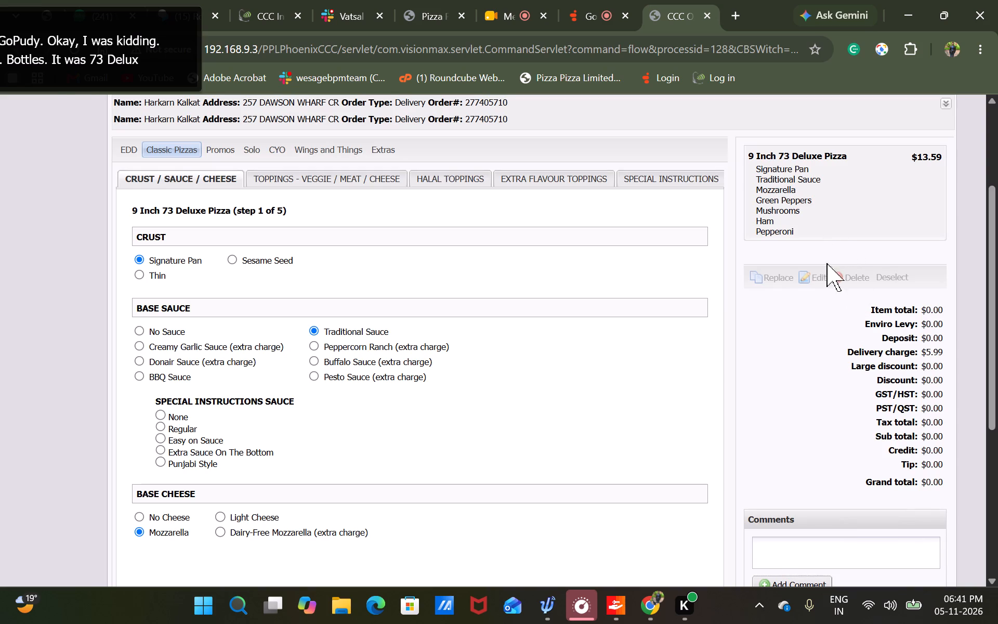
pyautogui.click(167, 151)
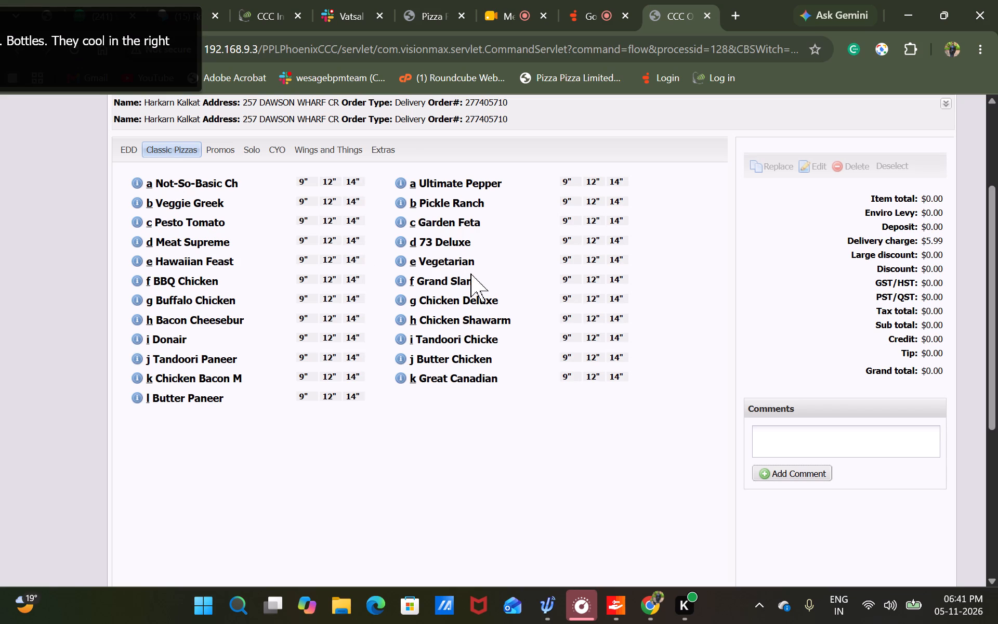
# Add a 9 inch Chicken Deluxe pizza to the order with the Punjabi Style sauce instruction.
pyautogui.click(562, 298)
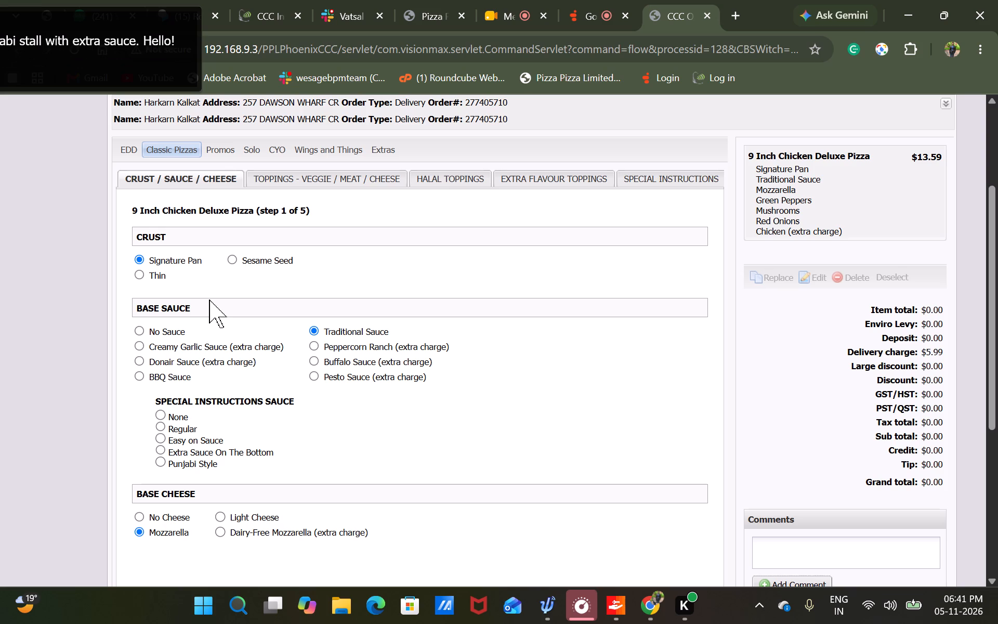
pyautogui.scroll(-4, 209, 300)
pyautogui.scroll(3, 209, 300)
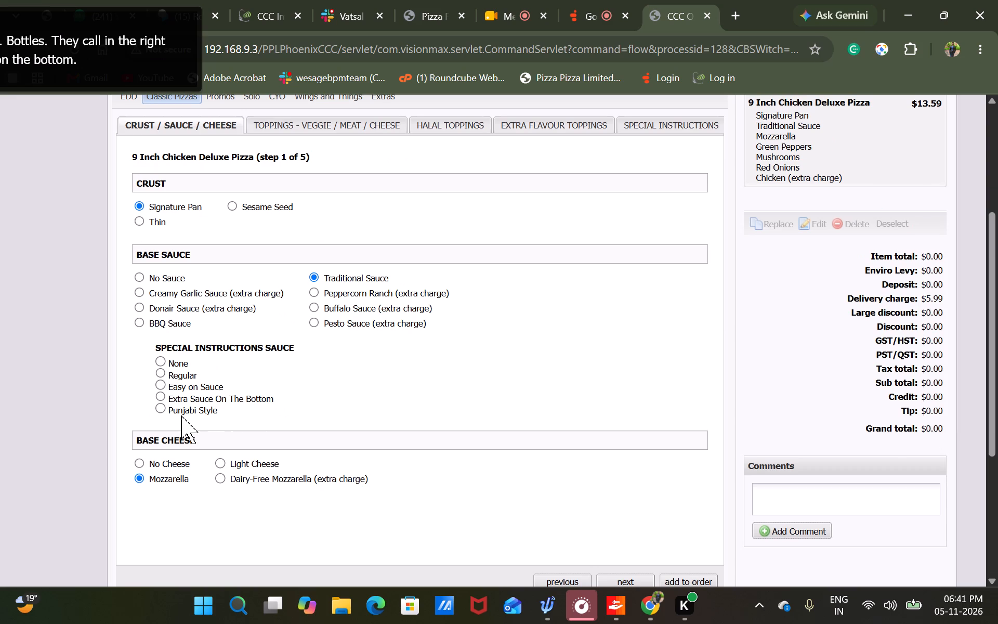
pyautogui.click(159, 411)
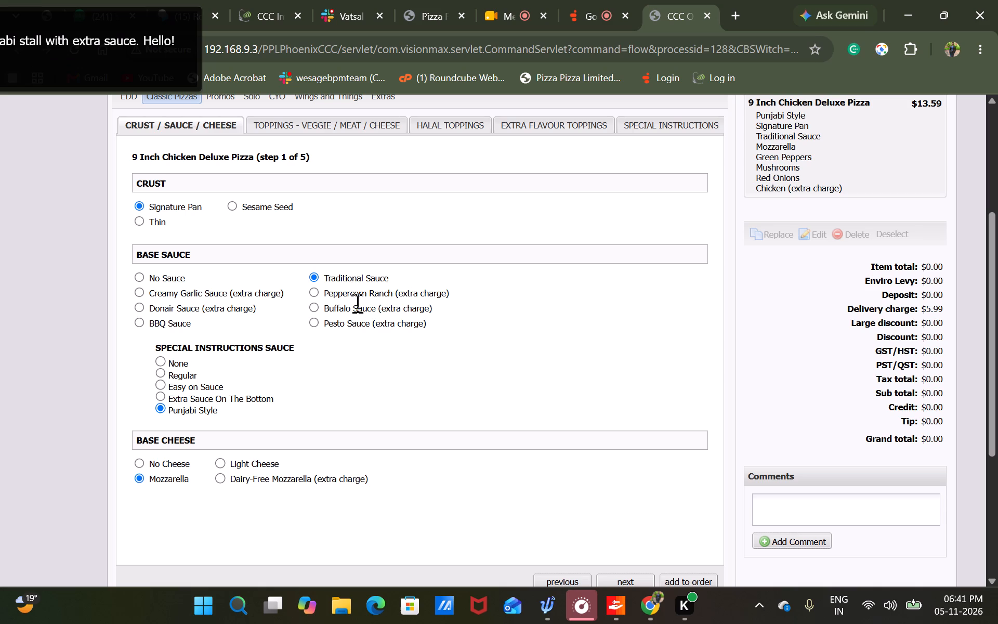
pyautogui.scroll(-2, 385, 376)
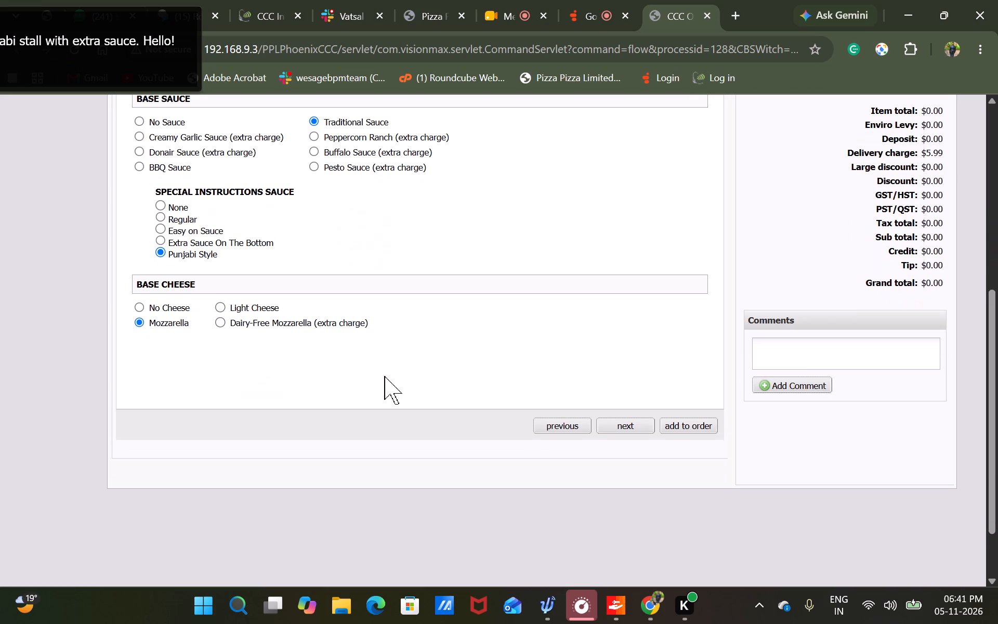
pyautogui.click(693, 428)
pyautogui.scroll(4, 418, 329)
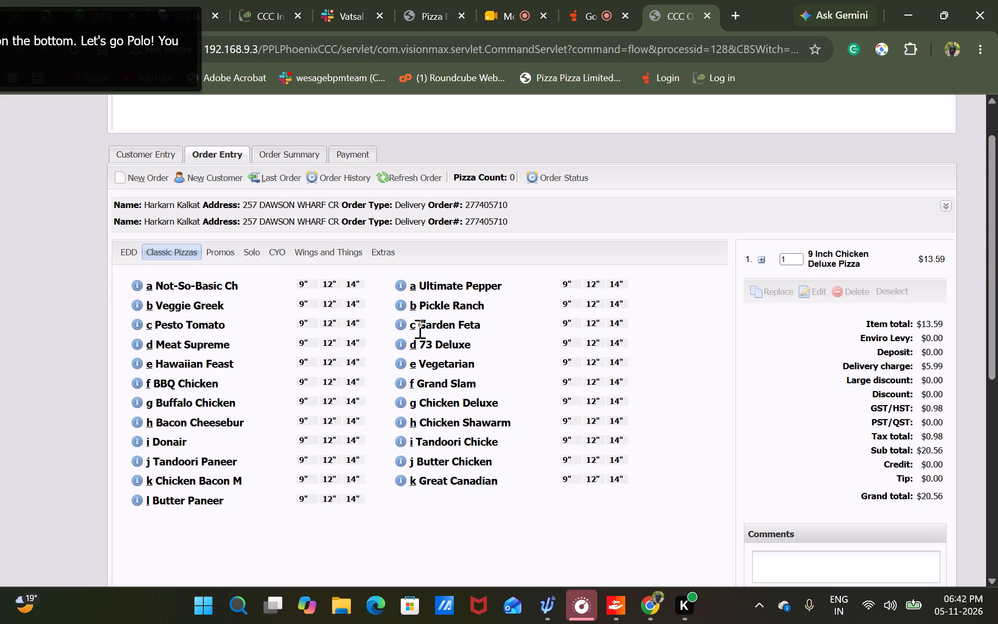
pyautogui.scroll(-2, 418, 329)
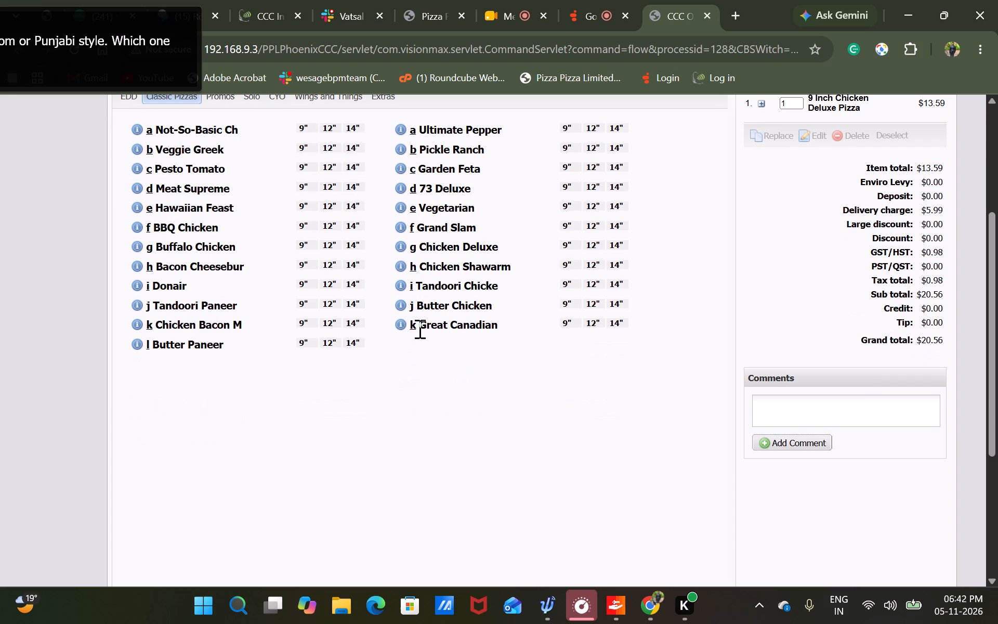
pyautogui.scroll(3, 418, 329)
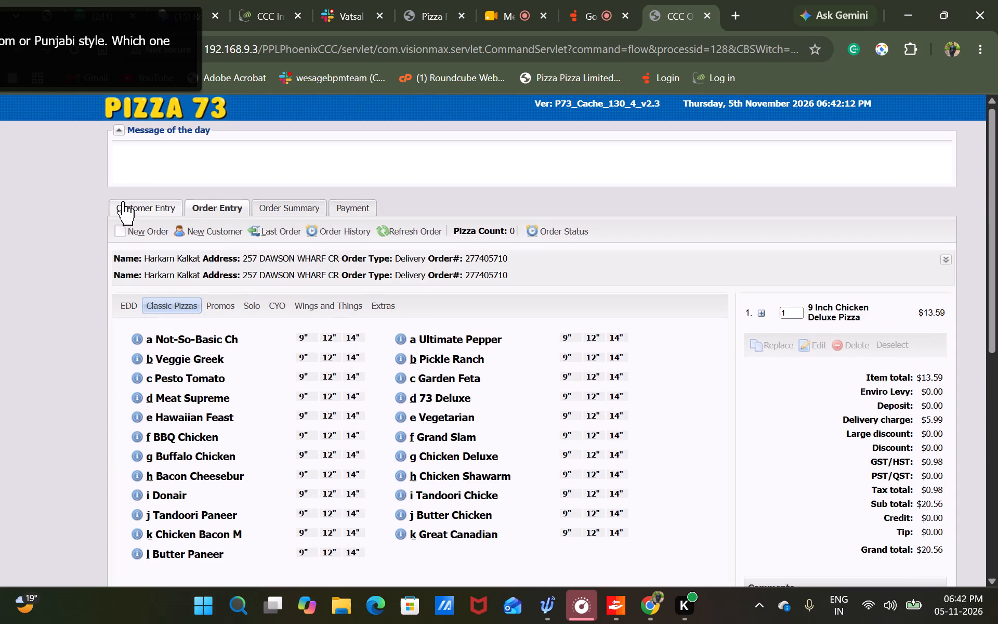
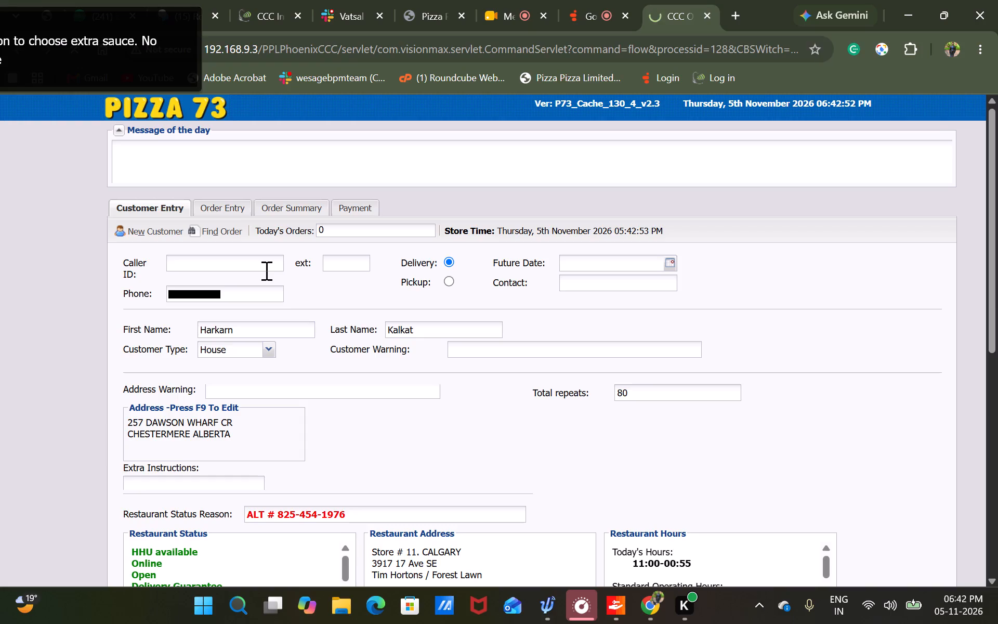
# Clear the loaded customer and order, returning to a blank customer entry form.
pyautogui.press('F6')
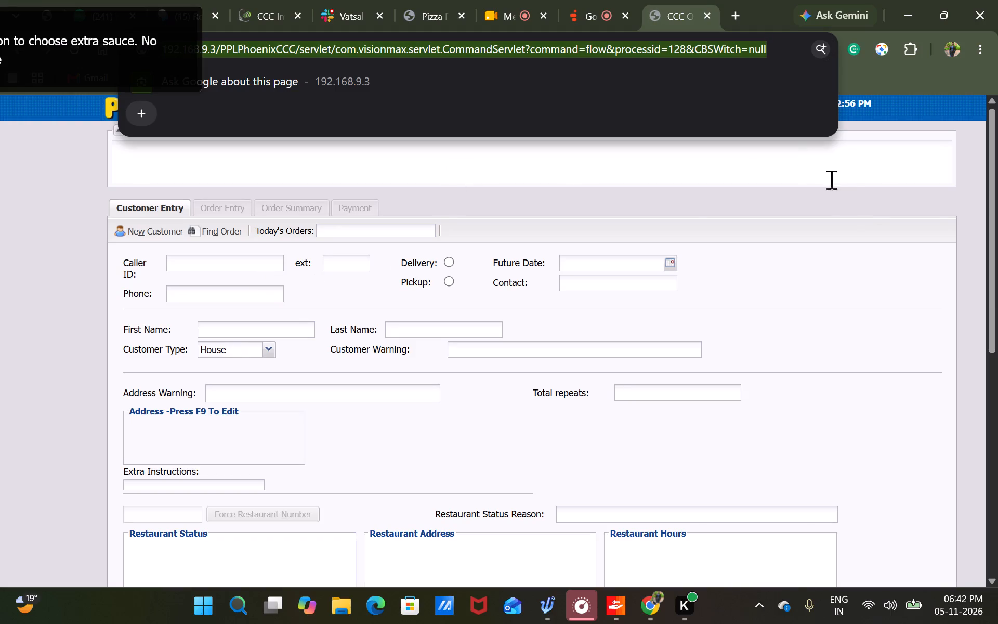
pyautogui.click(856, 202)
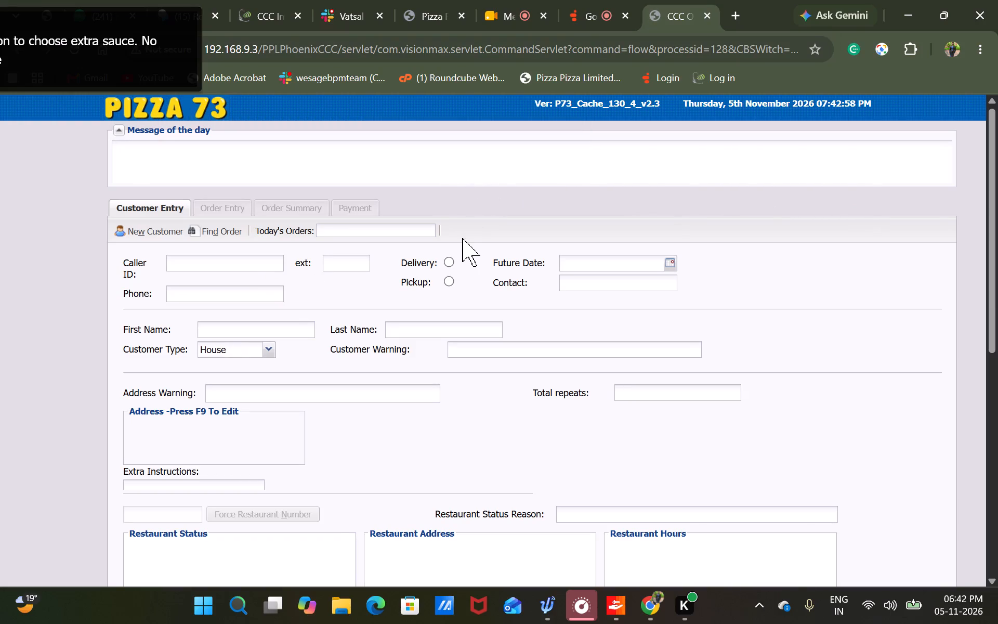
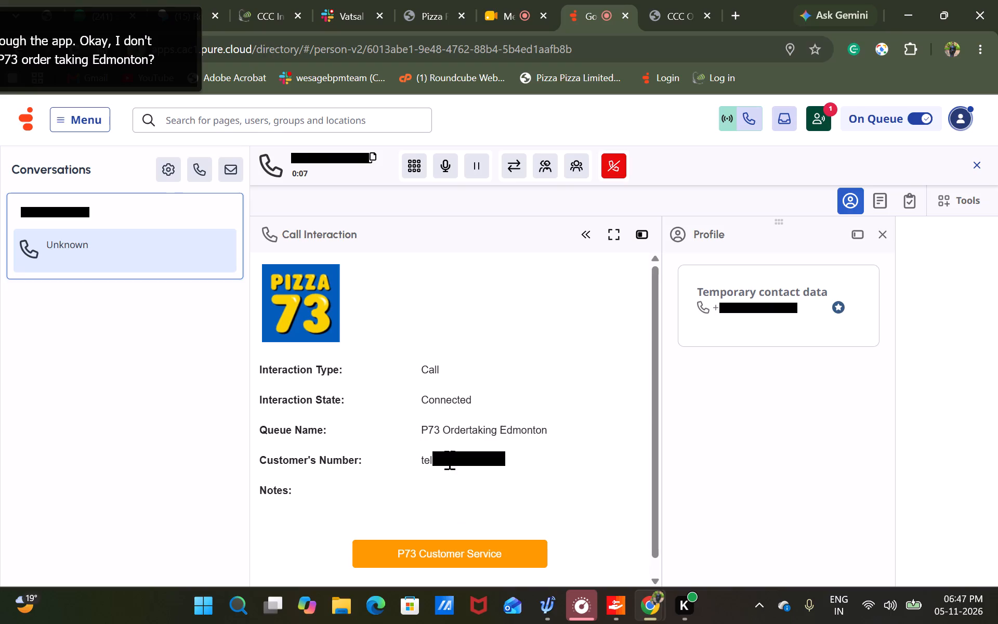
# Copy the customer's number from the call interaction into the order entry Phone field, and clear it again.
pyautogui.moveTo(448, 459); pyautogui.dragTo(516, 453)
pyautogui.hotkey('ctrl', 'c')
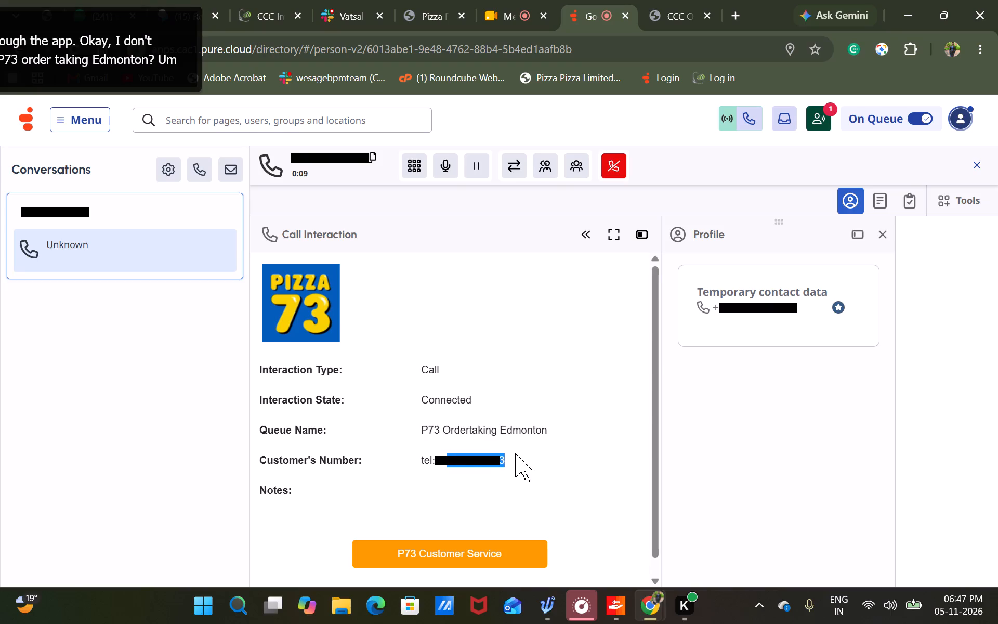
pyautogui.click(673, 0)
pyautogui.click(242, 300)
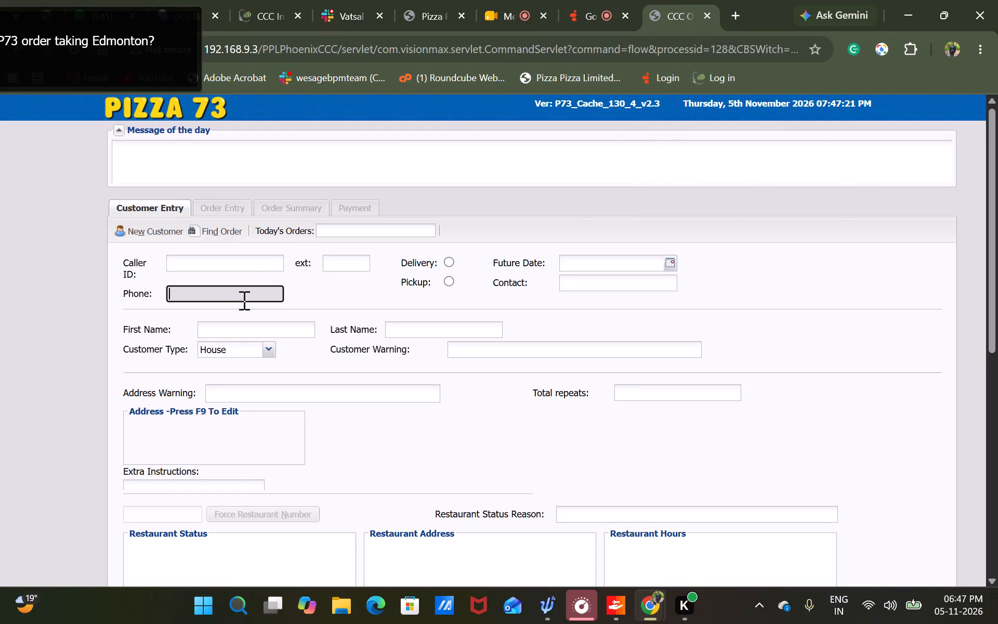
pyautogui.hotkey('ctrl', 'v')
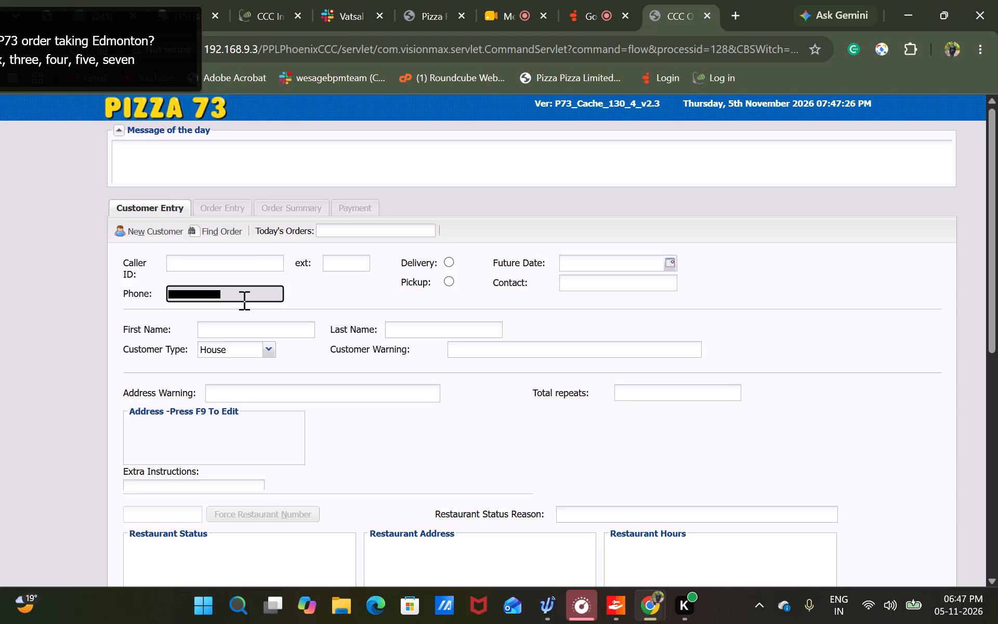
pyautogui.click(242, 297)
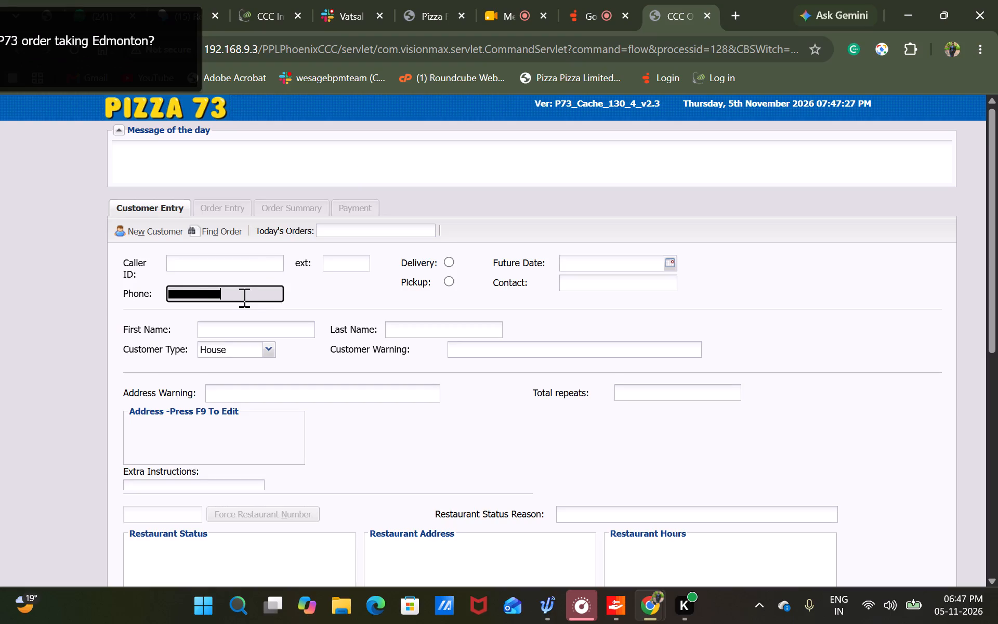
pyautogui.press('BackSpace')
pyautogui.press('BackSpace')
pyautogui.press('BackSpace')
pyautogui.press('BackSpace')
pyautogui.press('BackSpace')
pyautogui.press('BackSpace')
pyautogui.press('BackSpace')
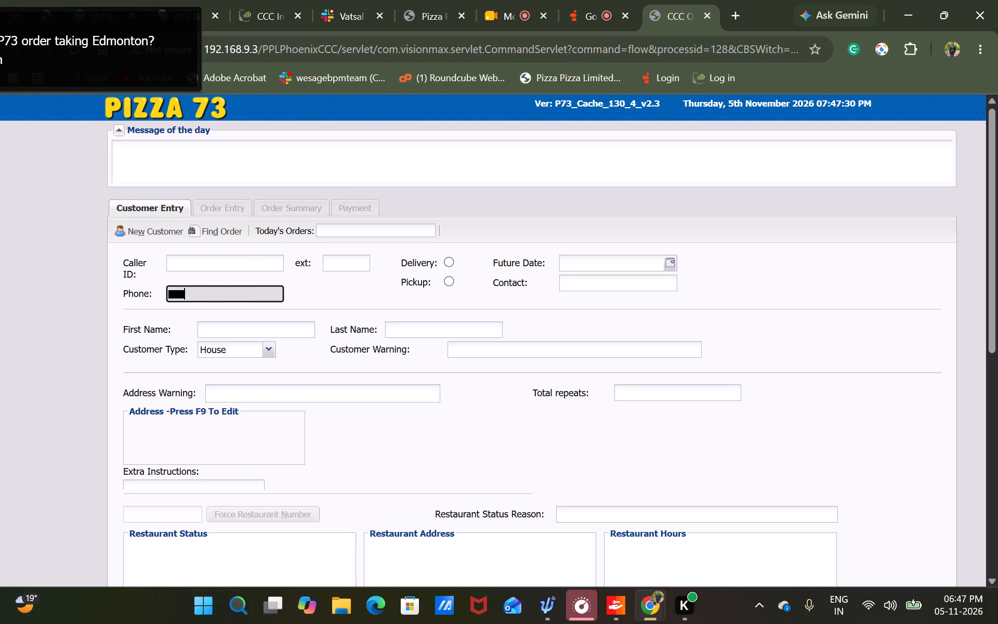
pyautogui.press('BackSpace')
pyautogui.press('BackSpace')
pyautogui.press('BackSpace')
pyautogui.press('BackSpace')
# Enter the phone number the caller gives in the Phone field of the order entry form.
pyautogui.click(585, 0)
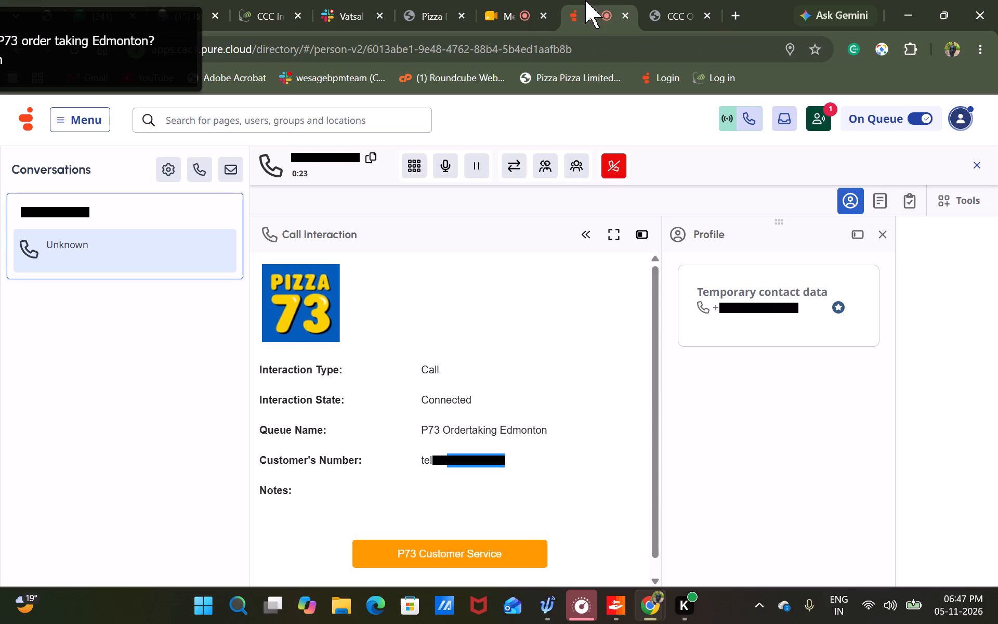
pyautogui.click(567, 479)
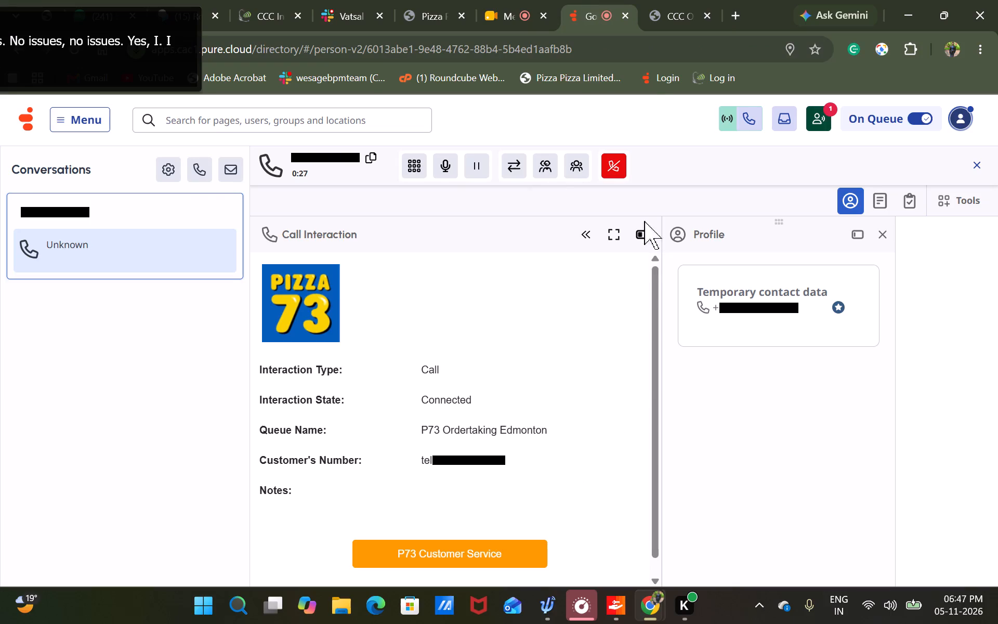
pyautogui.click(659, 0)
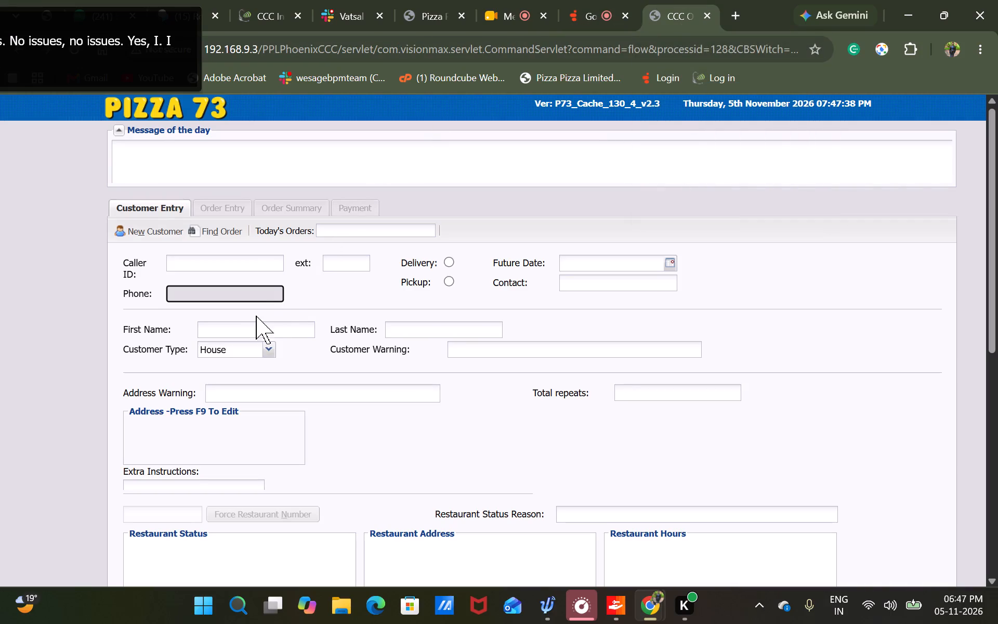
pyautogui.click(257, 289)
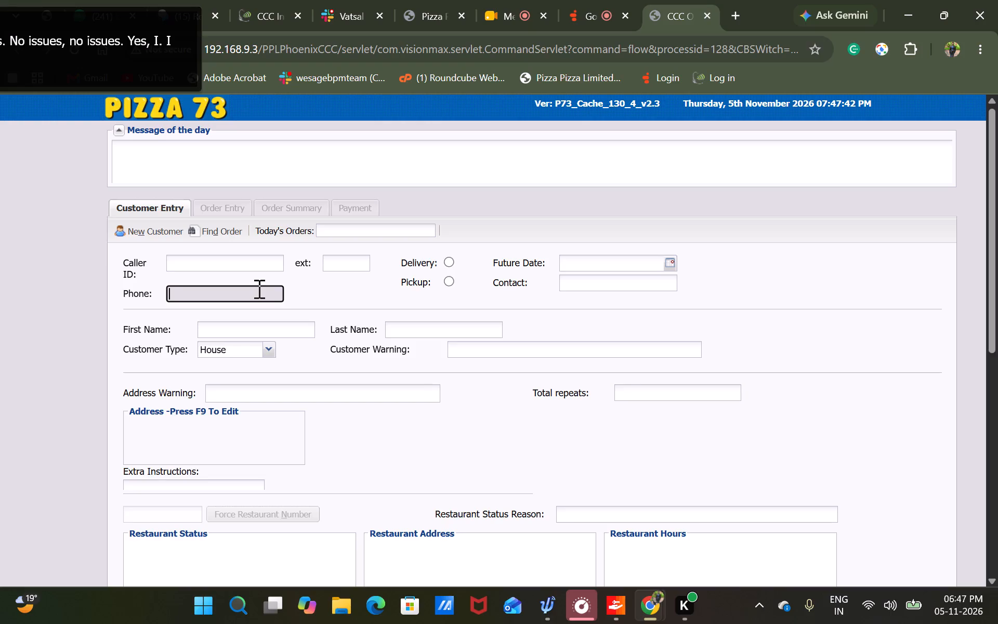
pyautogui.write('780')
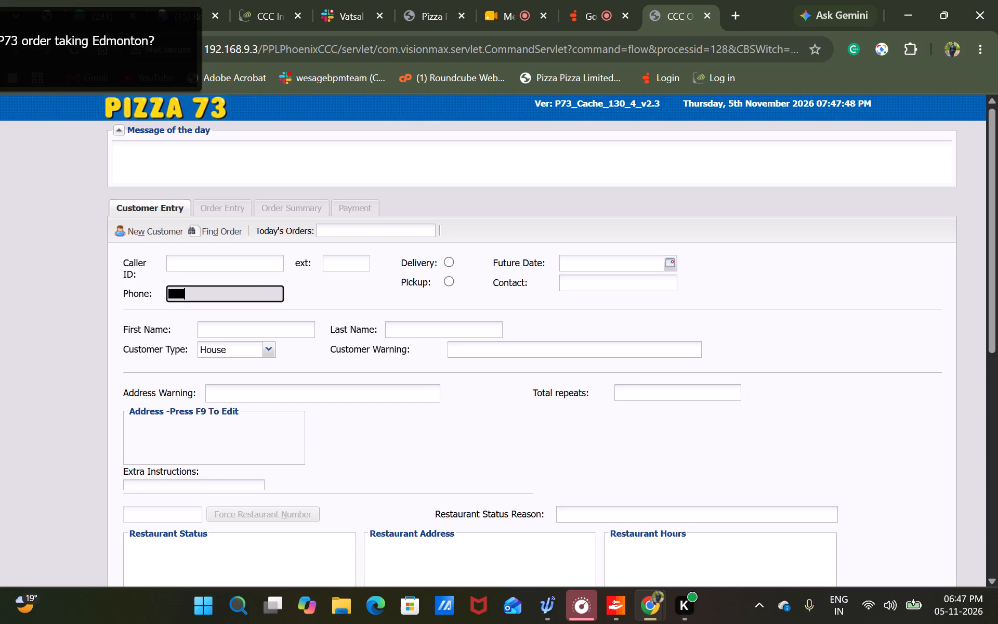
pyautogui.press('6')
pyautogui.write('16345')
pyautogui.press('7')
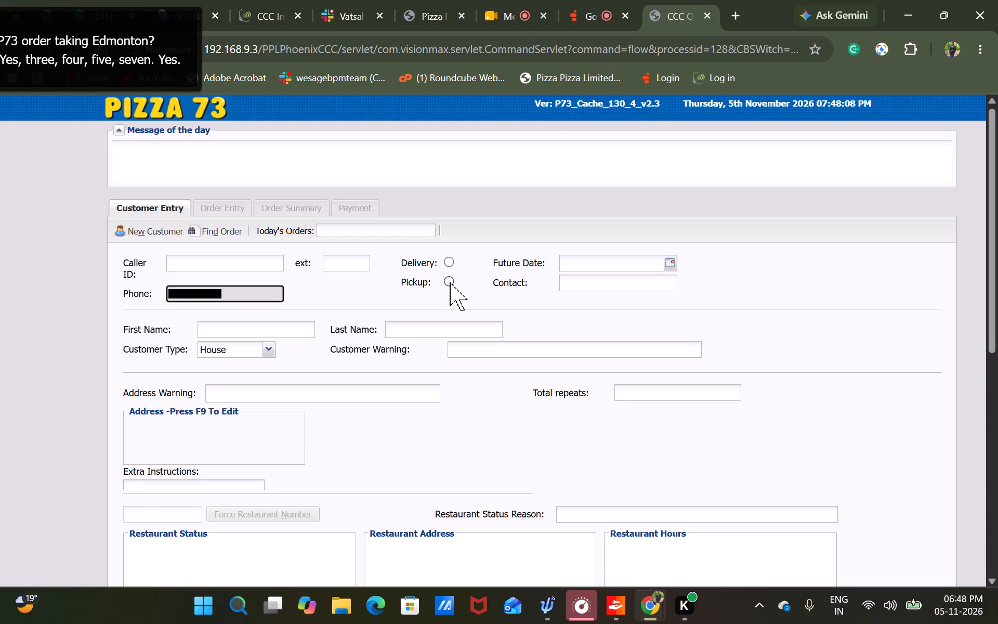
# Load the customer record for that phone number and set the order type to Delivery.
pyautogui.click(451, 262)
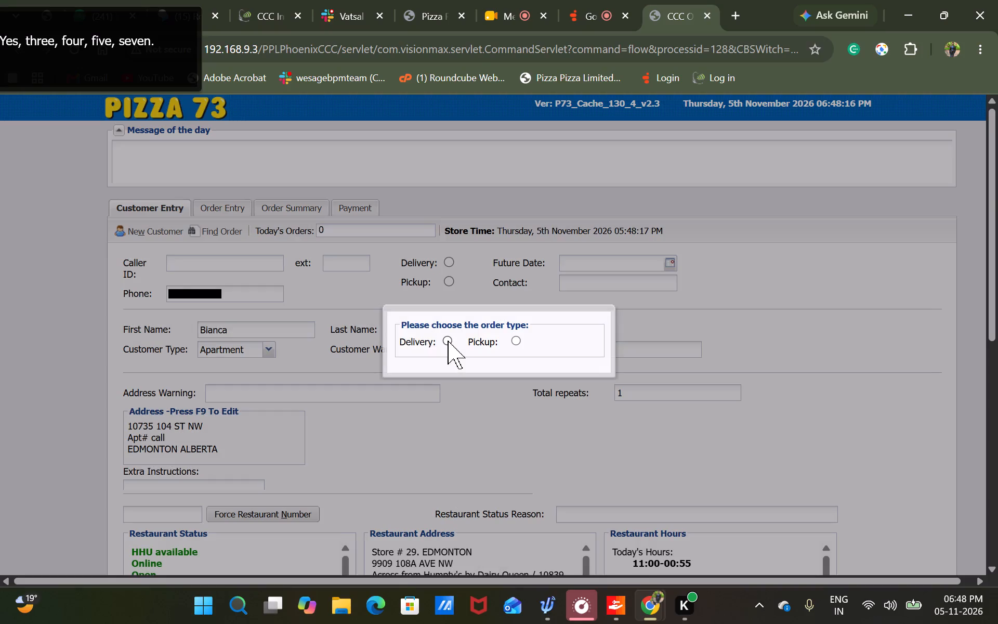
pyautogui.click(448, 341)
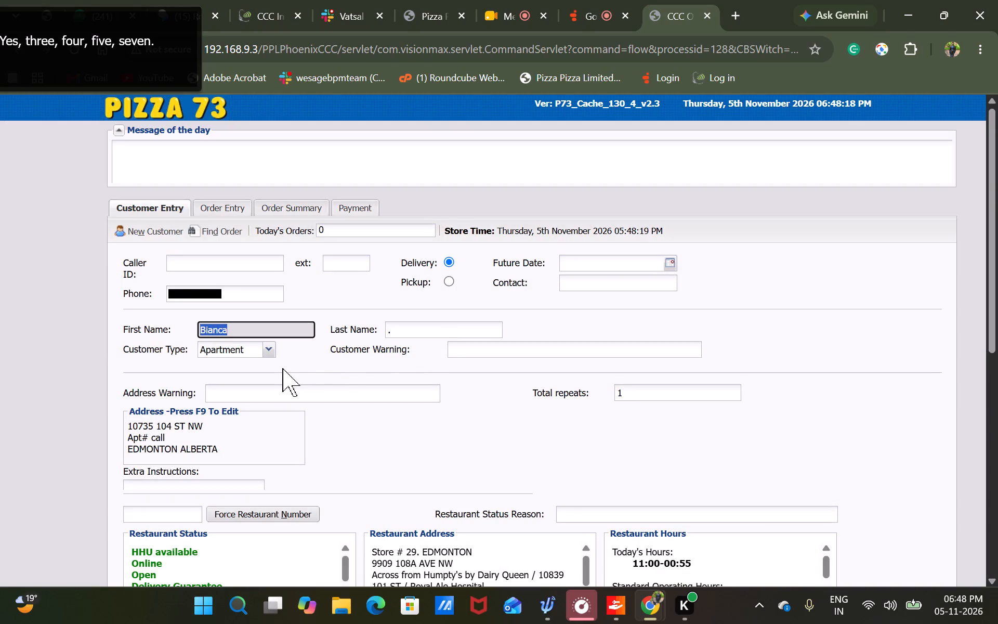
# Open the customer's address for editing and replace the street number with the one the caller gives.
pyautogui.scroll(-3, 350, 400)
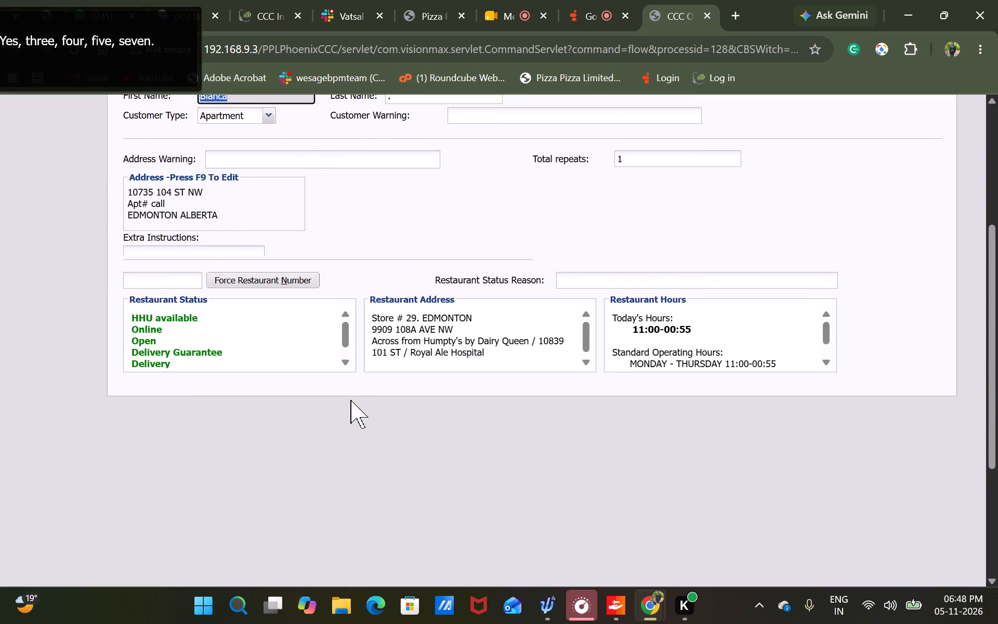
pyautogui.scroll(2, 311, 332)
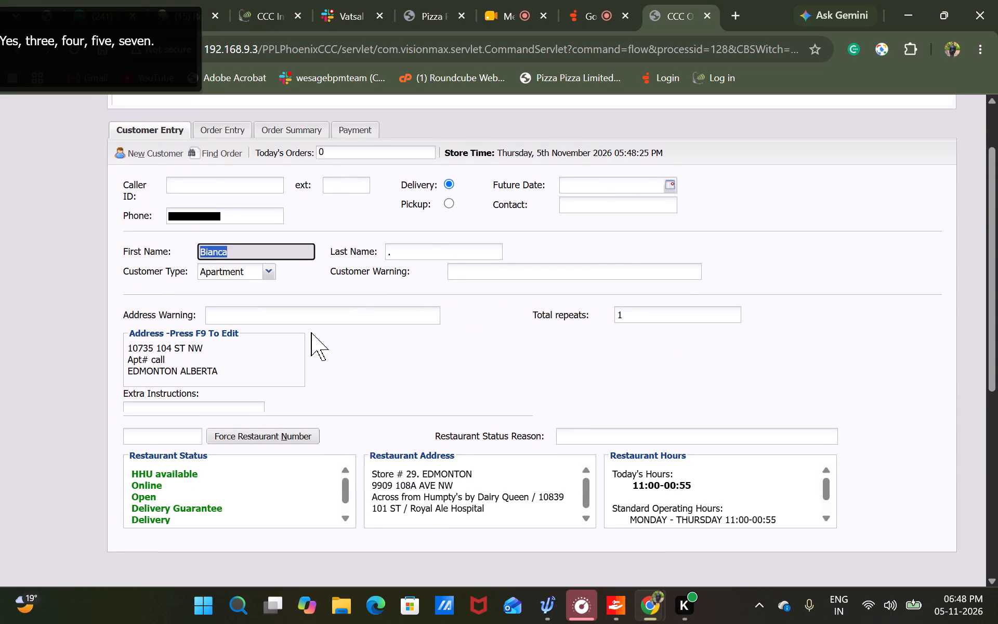
pyautogui.press('F9')
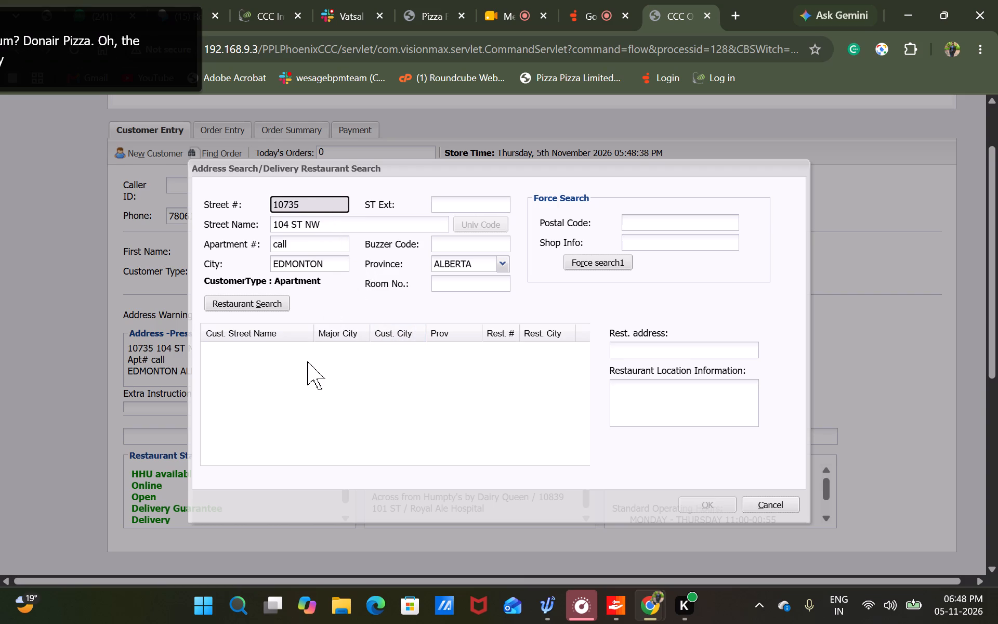
pyautogui.click(323, 207)
pyautogui.press('BackSpace')
pyautogui.press('BackSpace')
pyautogui.press('BackSpace')
pyautogui.press('BackSpace')
pyautogui.press('BackSpace')
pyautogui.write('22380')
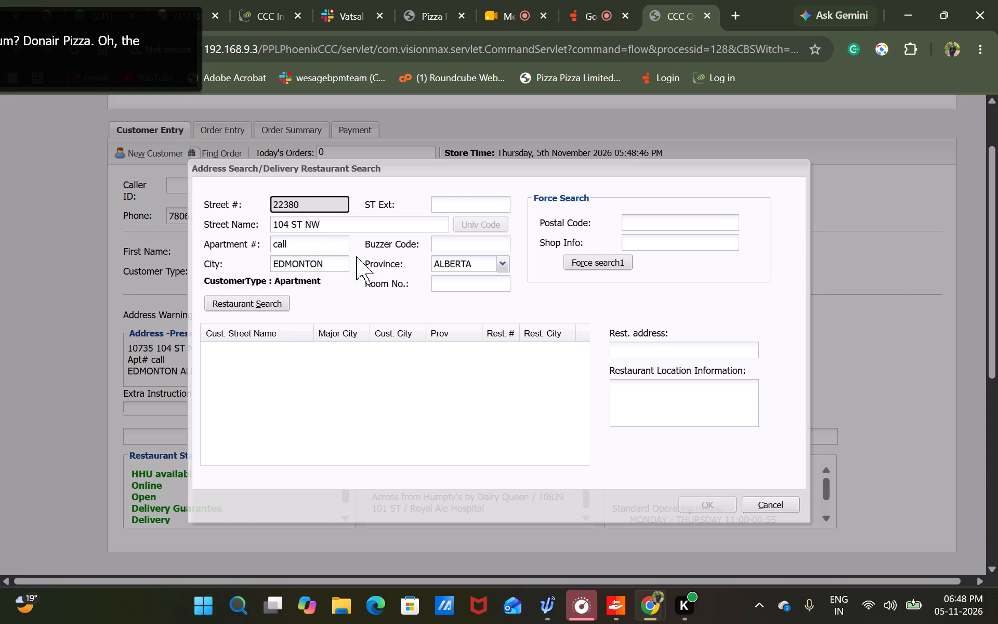
# Replace the street name in the delivery address with the caller's street, keeping the NW suffix.
pyautogui.click(292, 227)
pyautogui.click(305, 225)
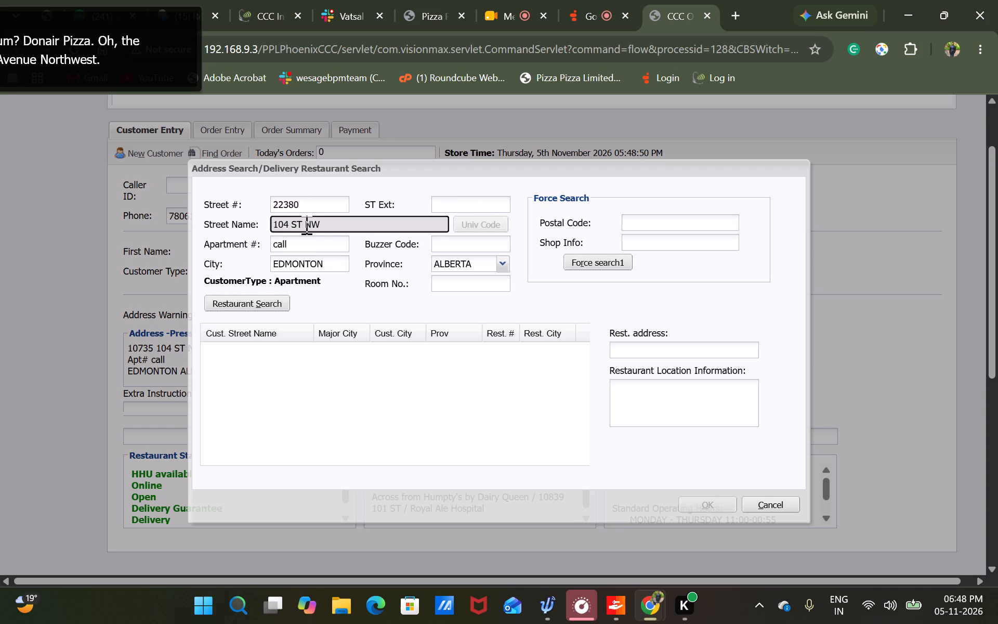
pyautogui.press('BackSpace')
pyautogui.press('BackSpace')
pyautogui.press('BackSpace')
pyautogui.press('BackSpace')
pyautogui.press('BackSpace')
pyautogui.press('BackSpace')
pyautogui.press('BackSpace')
pyautogui.press('BackSpace')
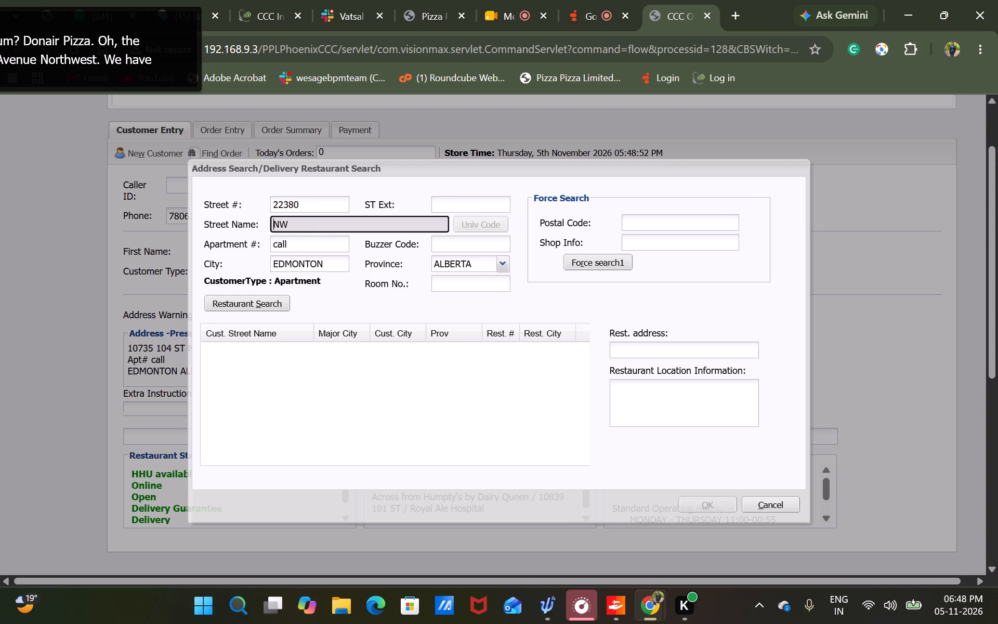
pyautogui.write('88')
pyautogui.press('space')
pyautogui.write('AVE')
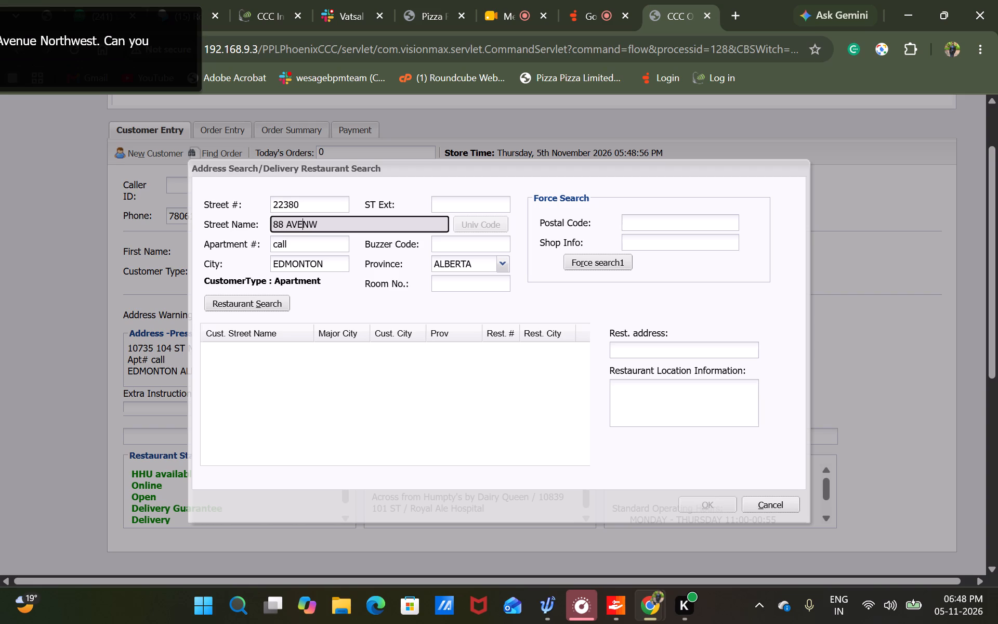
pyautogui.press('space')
# Search for the restaurant serving the new address and accept the matching result for the order.
pyautogui.click(250, 304)
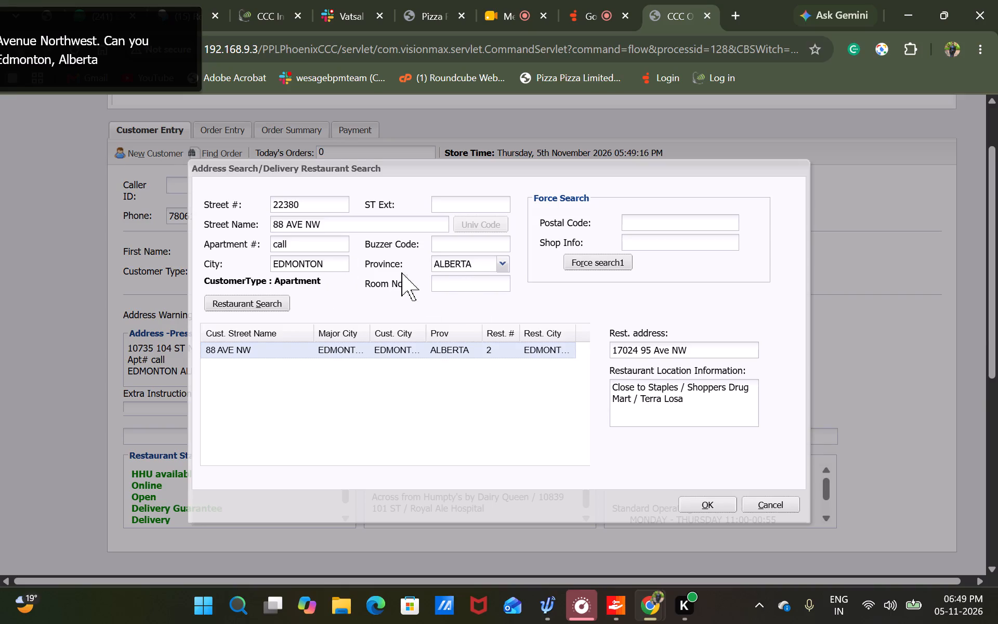
pyautogui.click(719, 506)
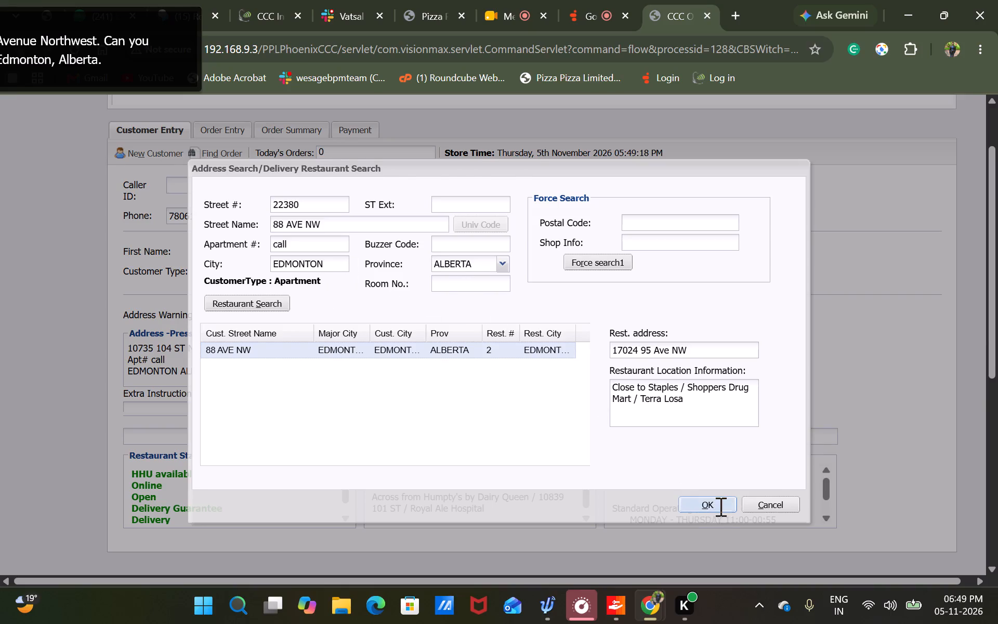
# Set the customer type to House.
pyautogui.scroll(3, 437, 321)
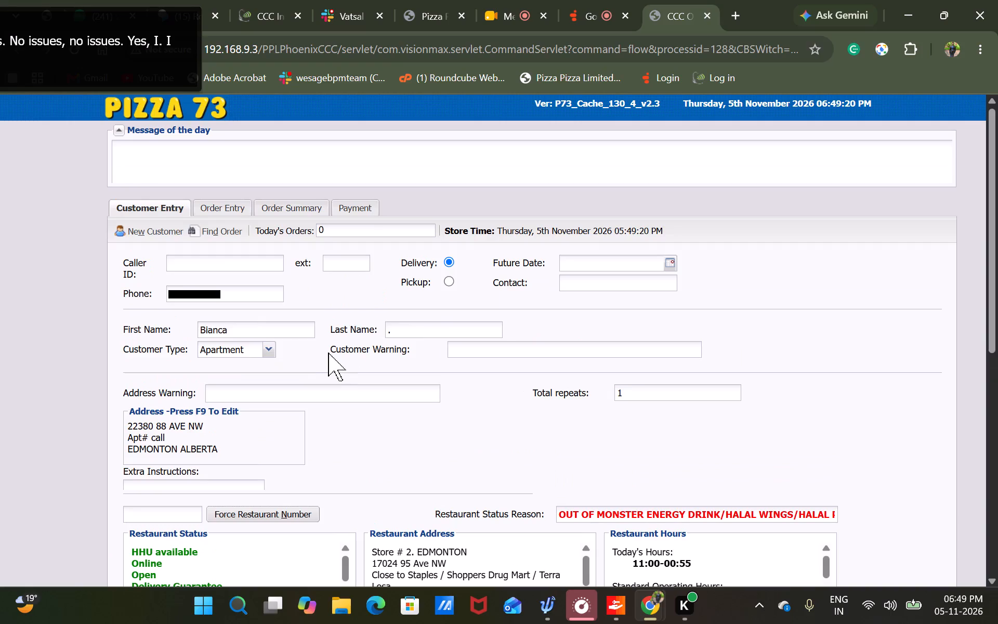
pyautogui.click(268, 353)
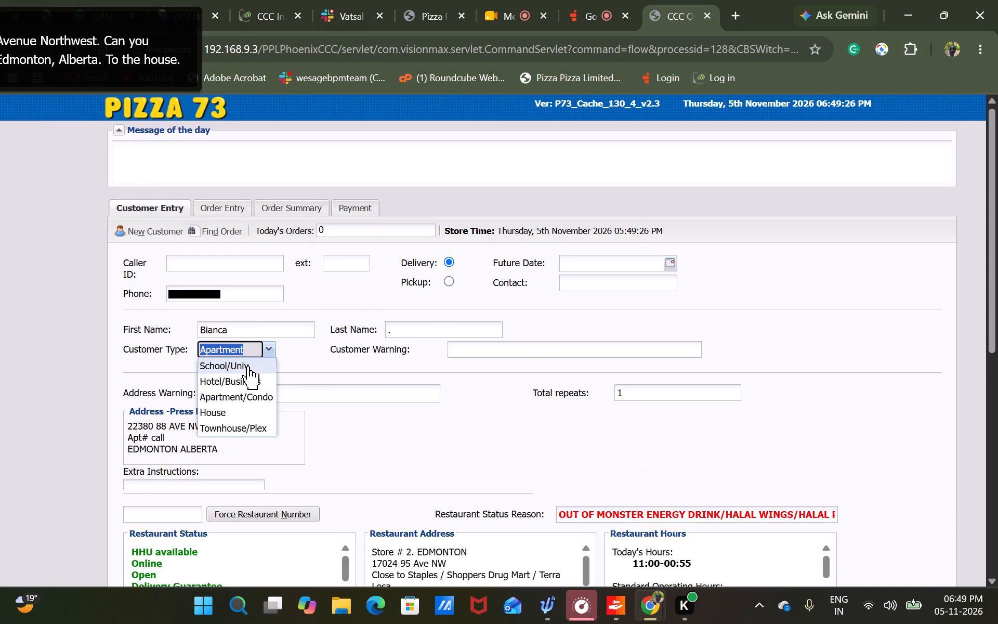
pyautogui.click(244, 411)
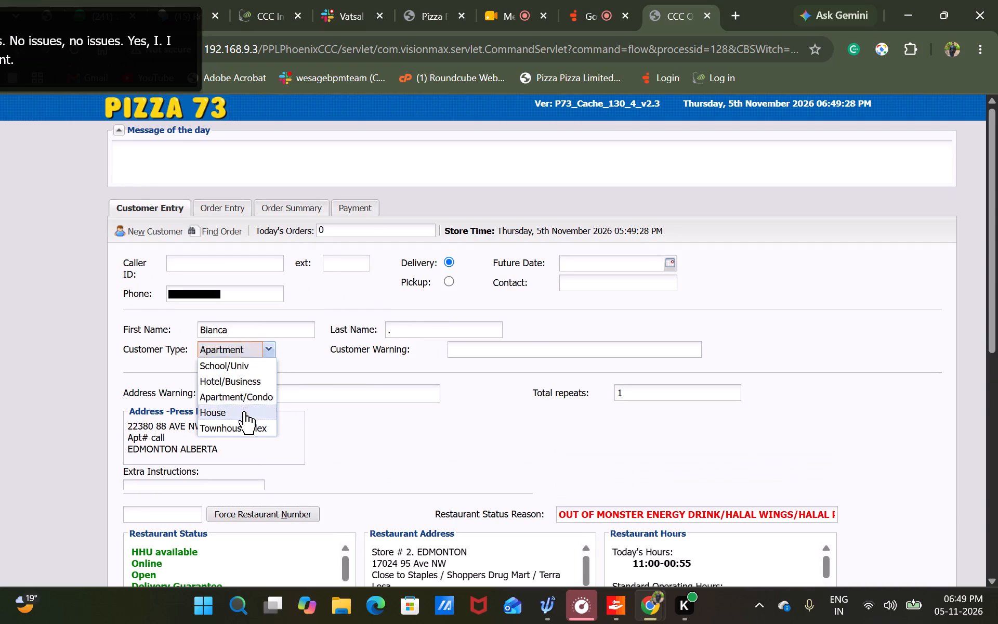
# Replace the customer's first name with the one the caller gives.
pyautogui.click(259, 332)
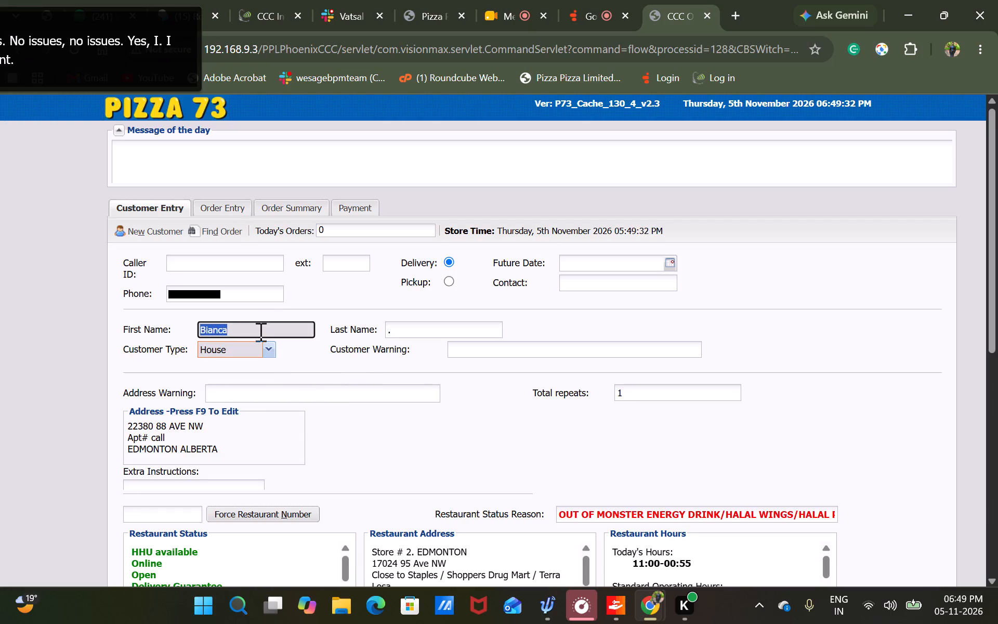
pyautogui.click(259, 332)
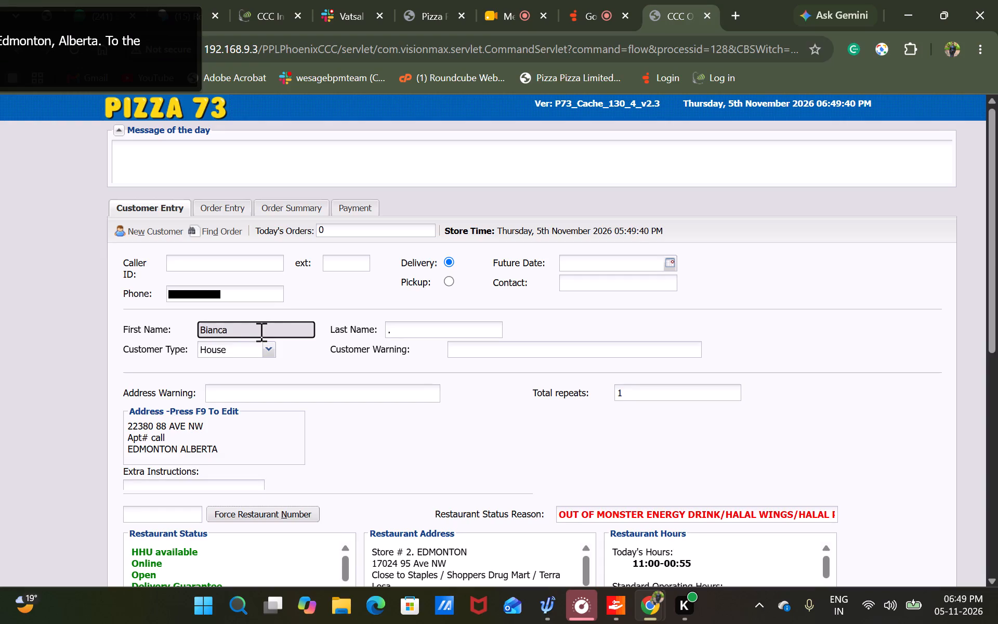
pyautogui.click(259, 332)
pyautogui.press('BackSpace')
pyautogui.press('BackSpace')
pyautogui.press('BackSpace')
pyautogui.press('BackSpace')
pyautogui.press('BackSpace')
pyautogui.press('BackSpace')
pyautogui.press('BackSpace')
pyautogui.press('BackSpace')
pyautogui.press('BackSpace')
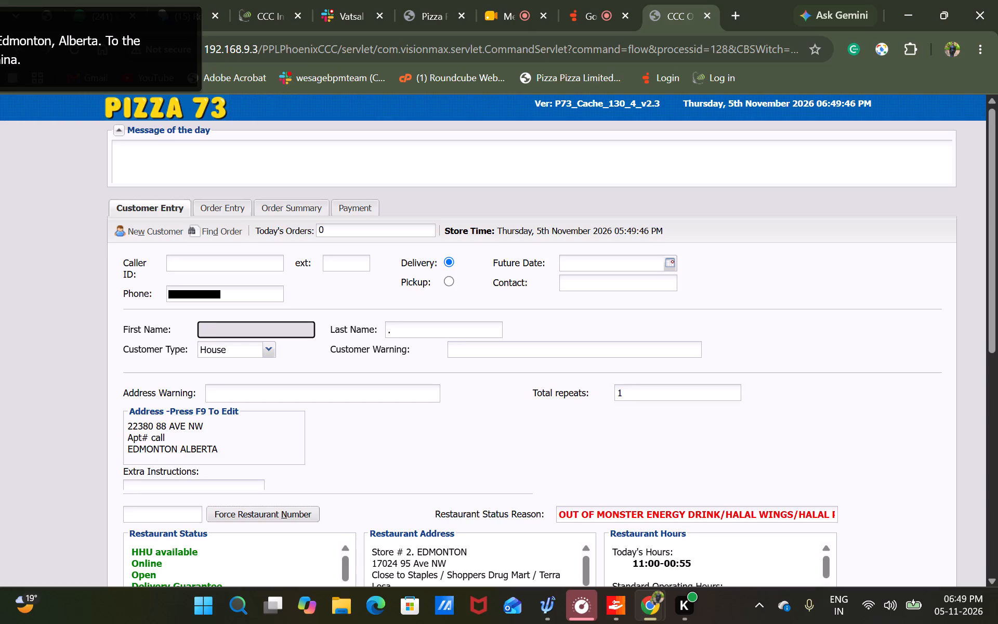
pyautogui.moveTo(107, 40); pyautogui.dragTo(135, 45)
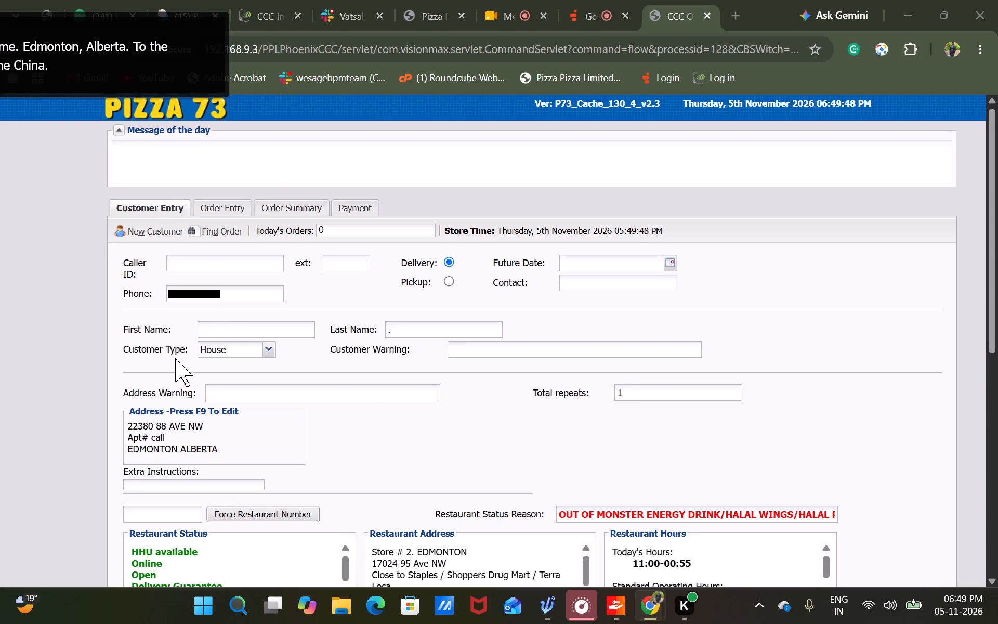
pyautogui.click(218, 334)
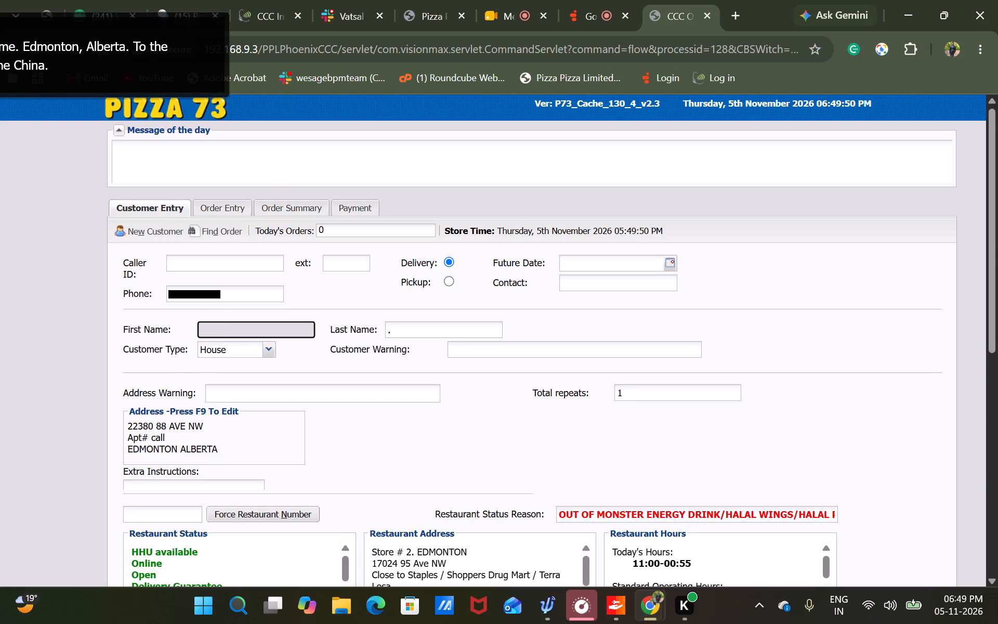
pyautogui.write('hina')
# Open order entry for the updated delivery customer.
pyautogui.scroll(-4, 232, 364)
pyautogui.scroll(5, 290, 339)
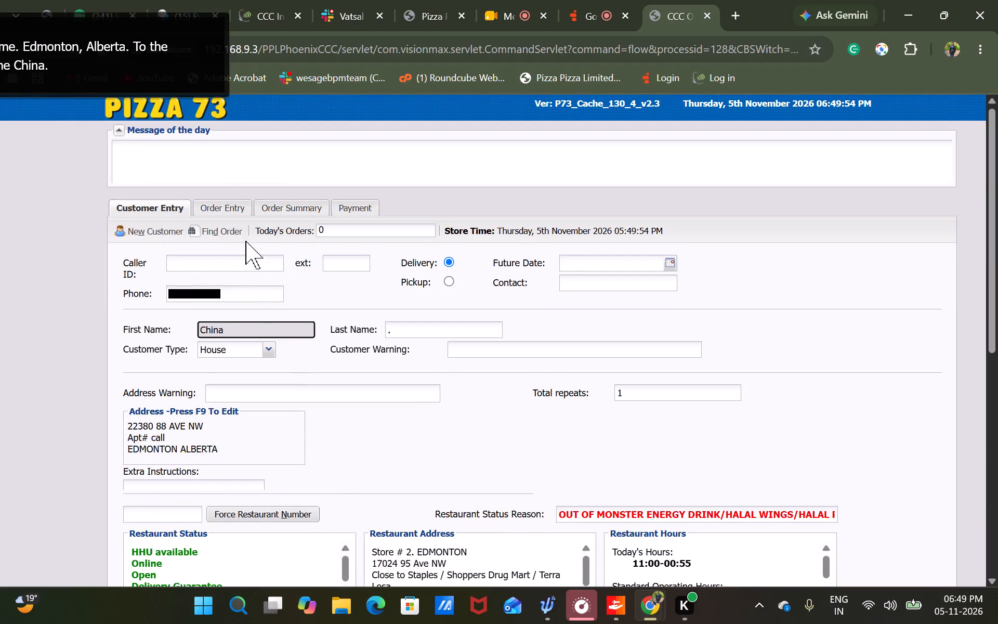
pyautogui.click(221, 211)
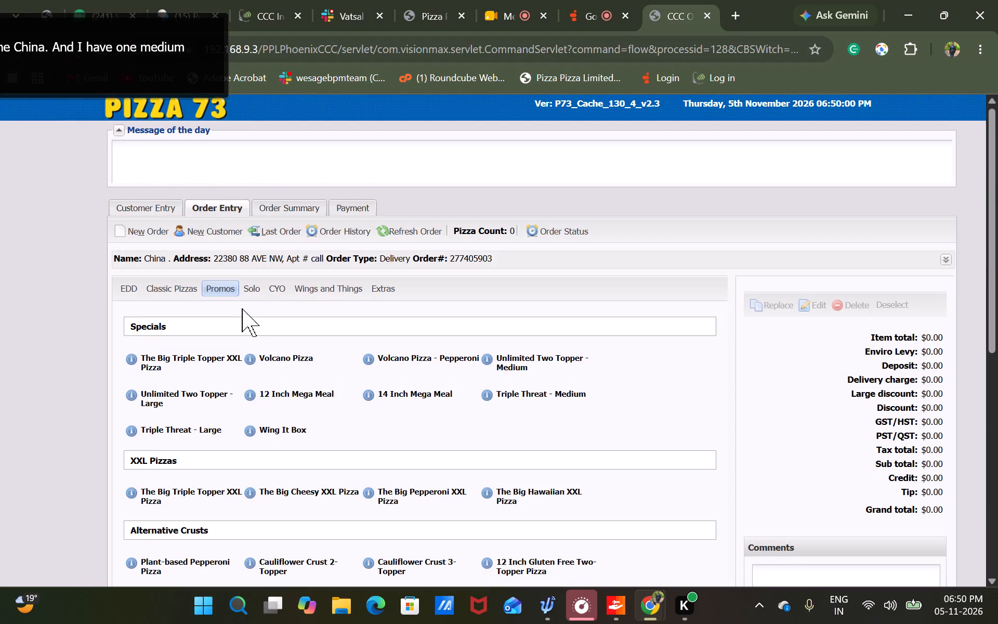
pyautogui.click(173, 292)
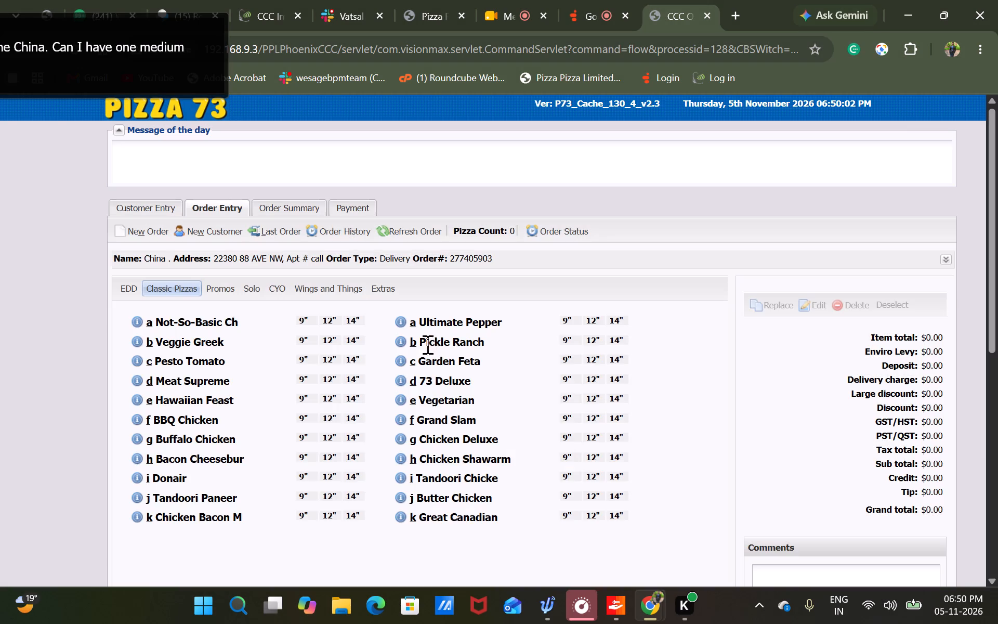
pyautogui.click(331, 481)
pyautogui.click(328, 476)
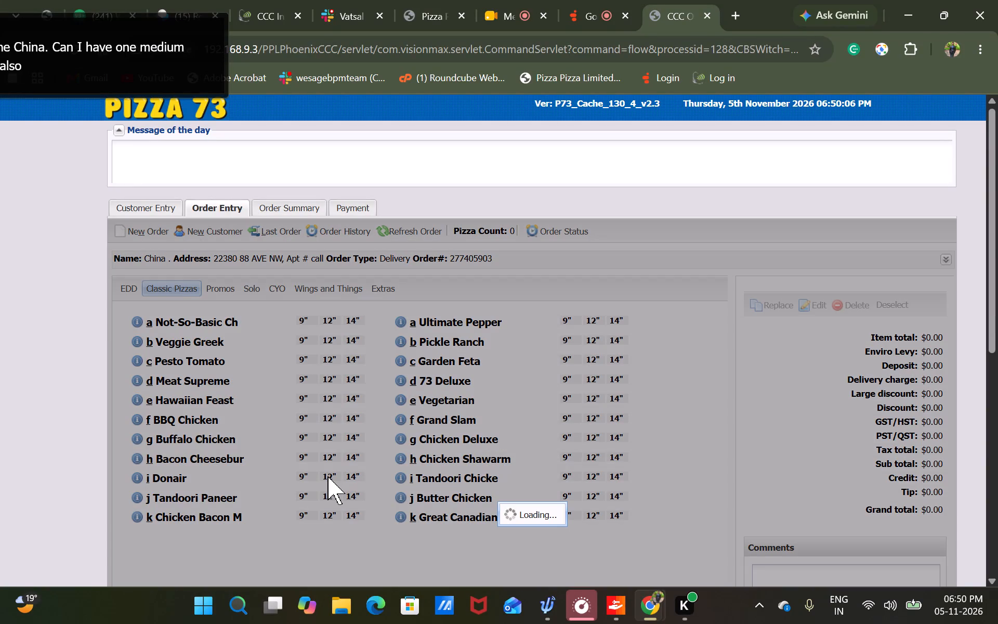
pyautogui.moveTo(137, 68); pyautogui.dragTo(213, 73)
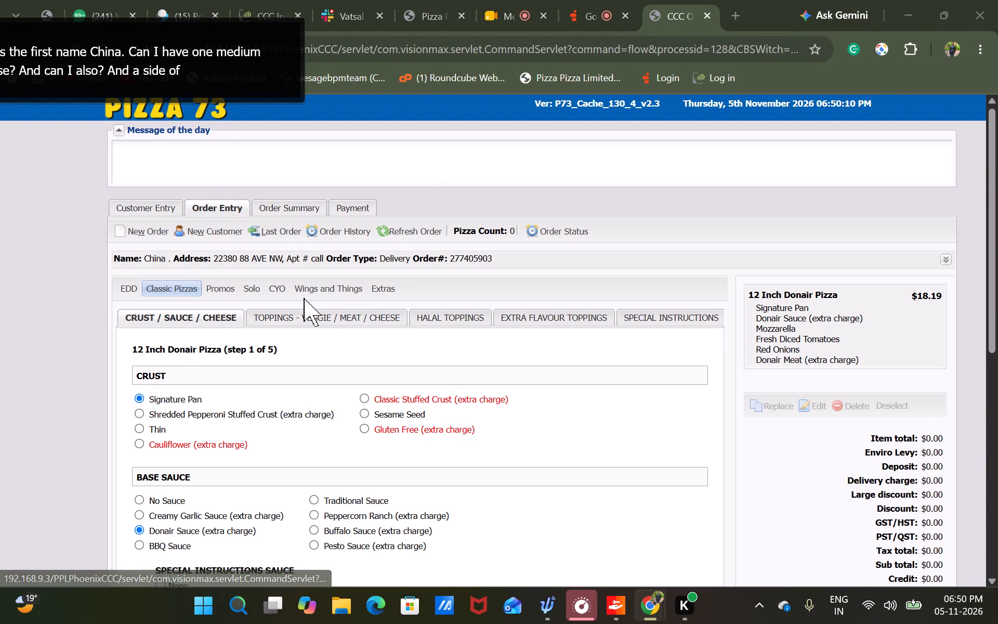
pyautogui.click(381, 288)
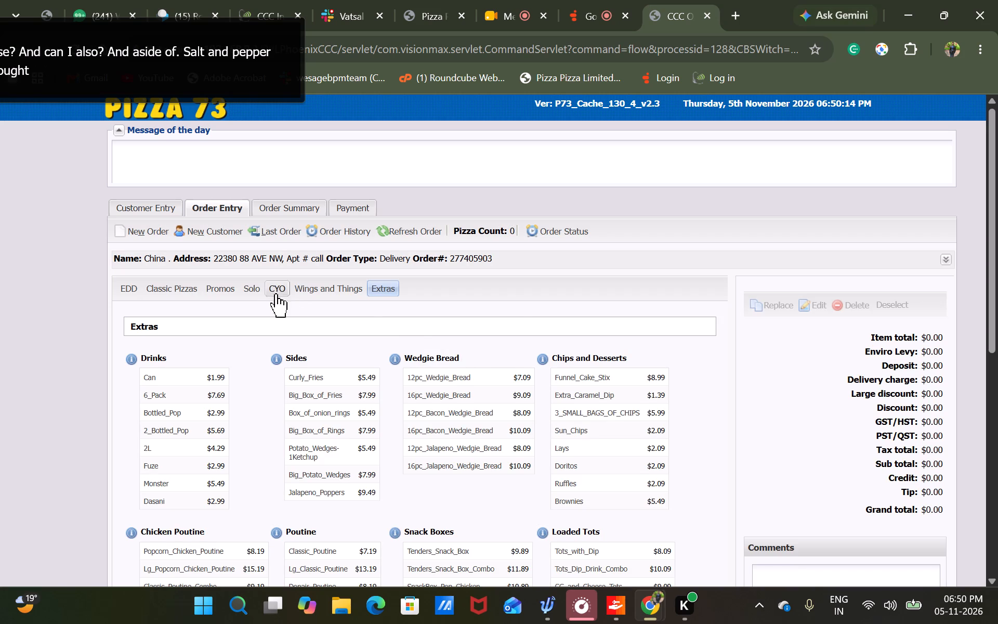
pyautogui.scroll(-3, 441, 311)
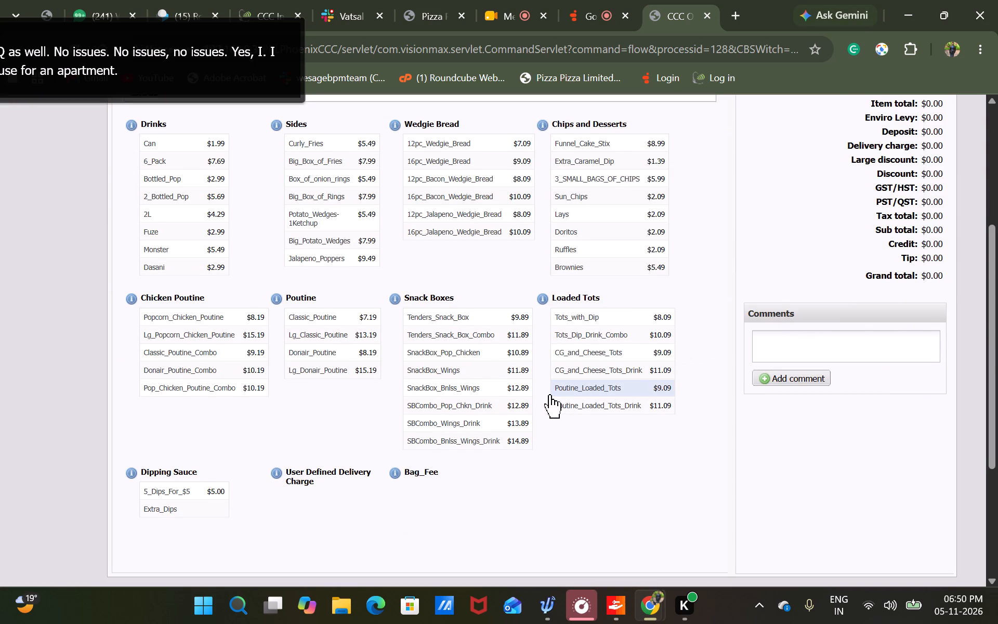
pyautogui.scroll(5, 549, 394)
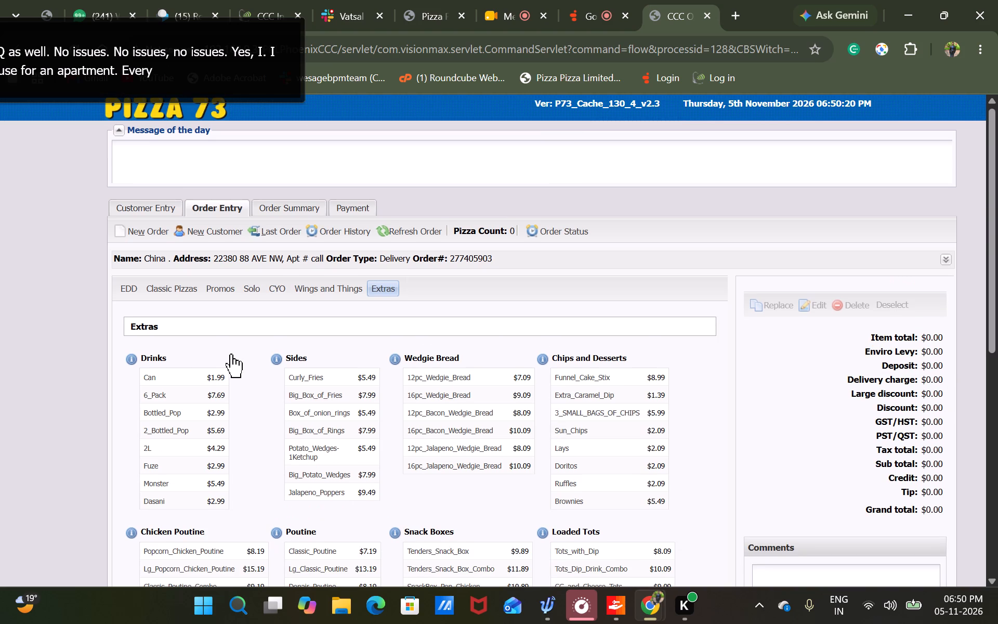
# Add a 12-inch Donair pizza from the EDD offers to the order with its default Signature Pan crust, Donair sauce and mozzarella.
pyautogui.click(127, 289)
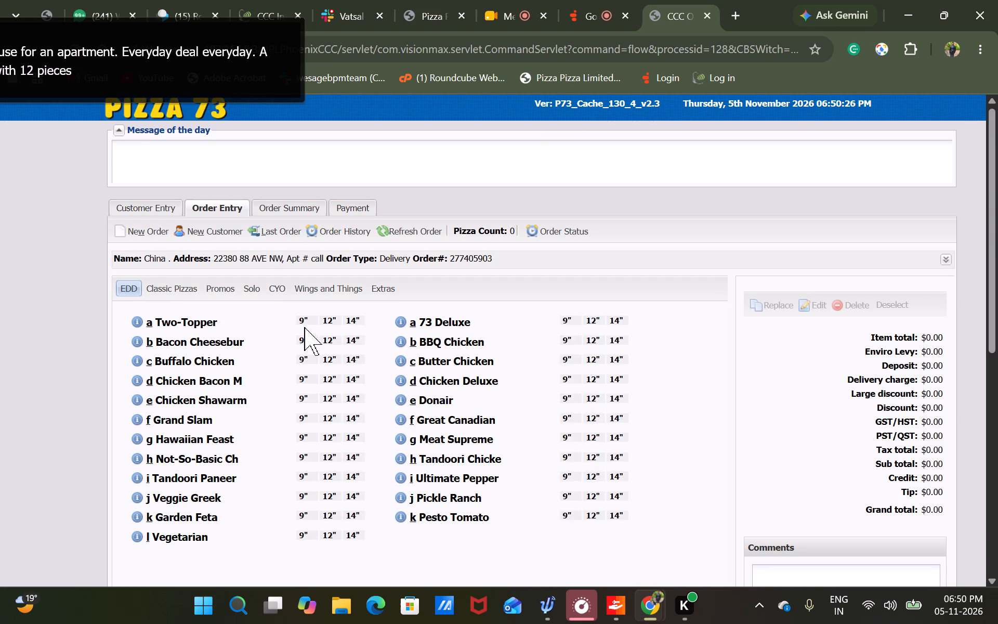
pyautogui.moveTo(165, 69); pyautogui.dragTo(295, 66)
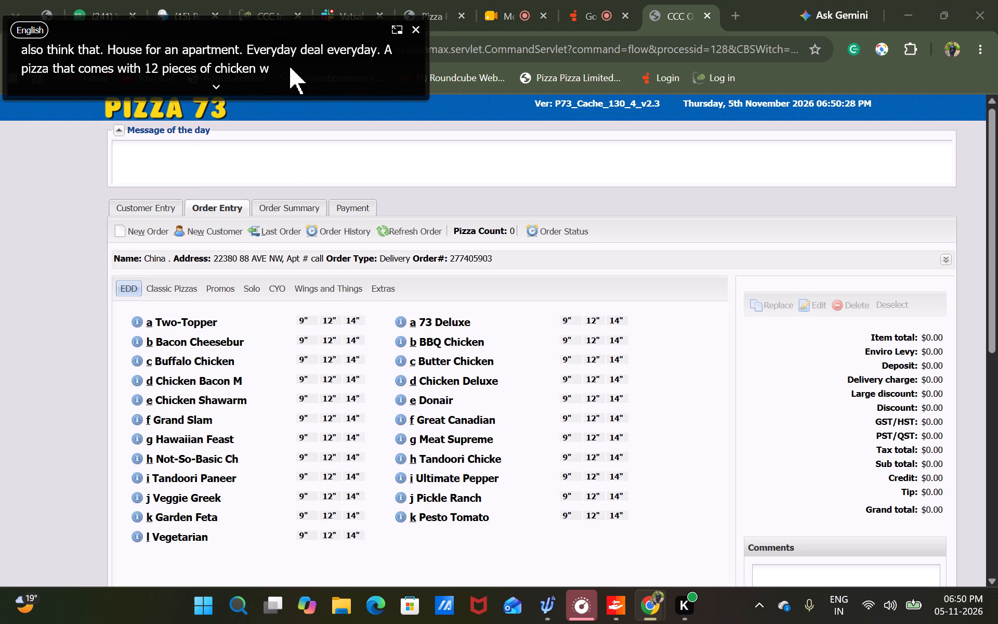
pyautogui.moveTo(295, 66); pyautogui.dragTo(311, 66)
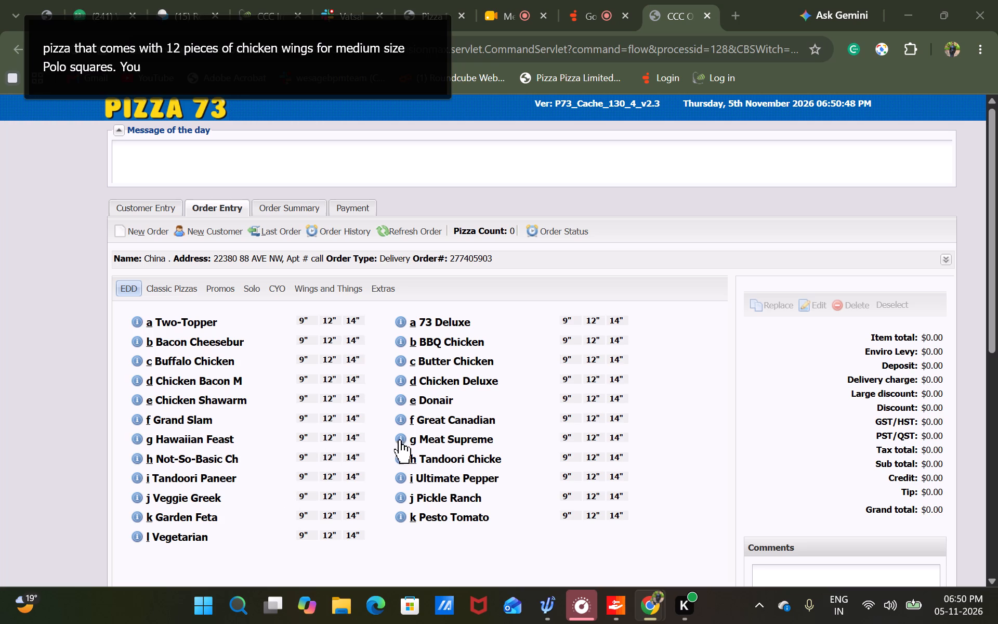
pyautogui.click(593, 398)
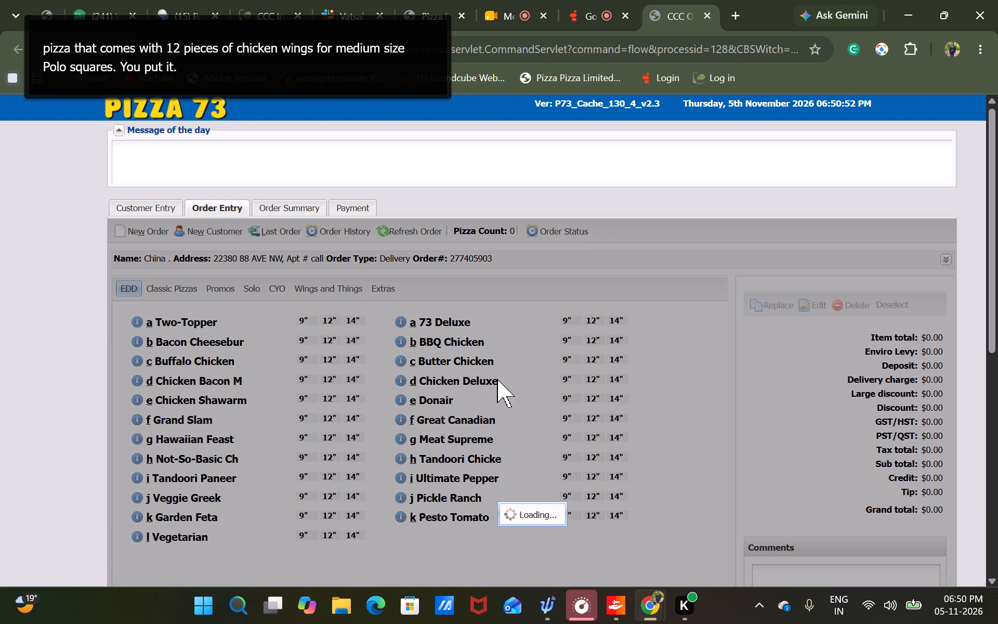
pyautogui.scroll(-3, 497, 379)
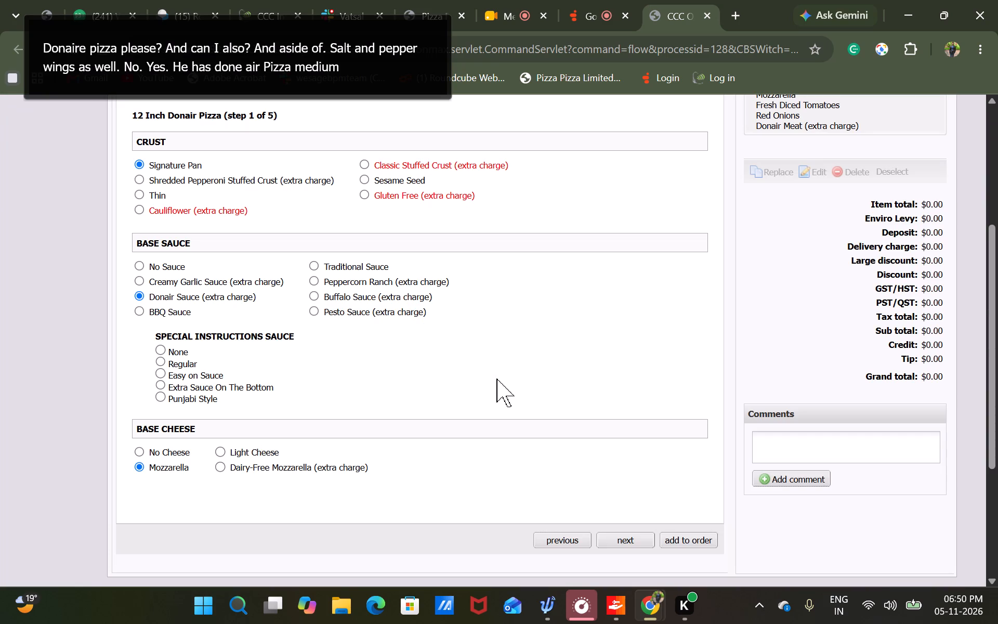
pyautogui.scroll(3, 399, 346)
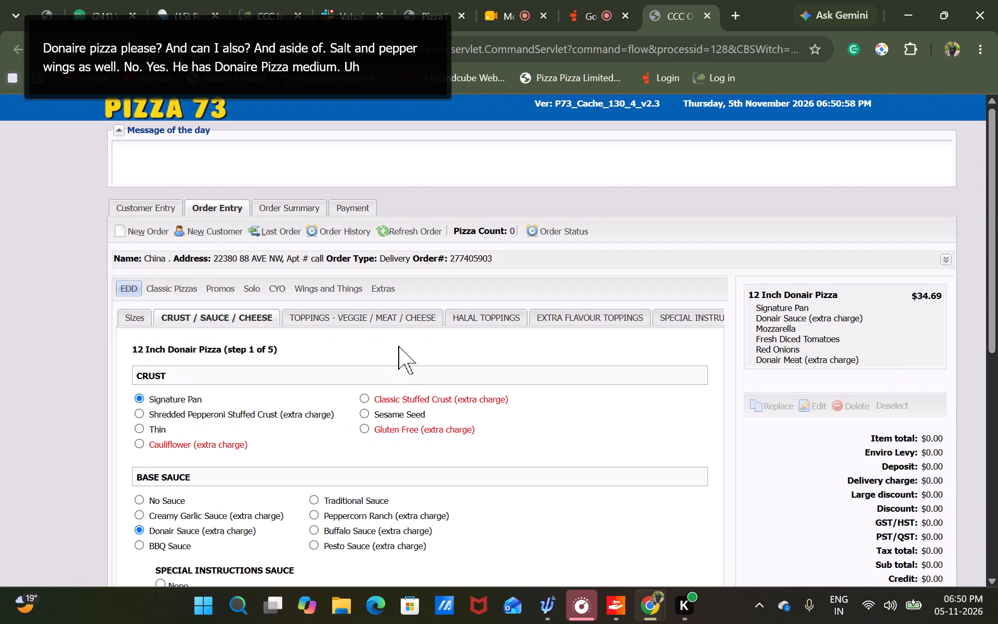
pyautogui.scroll(-3, 391, 355)
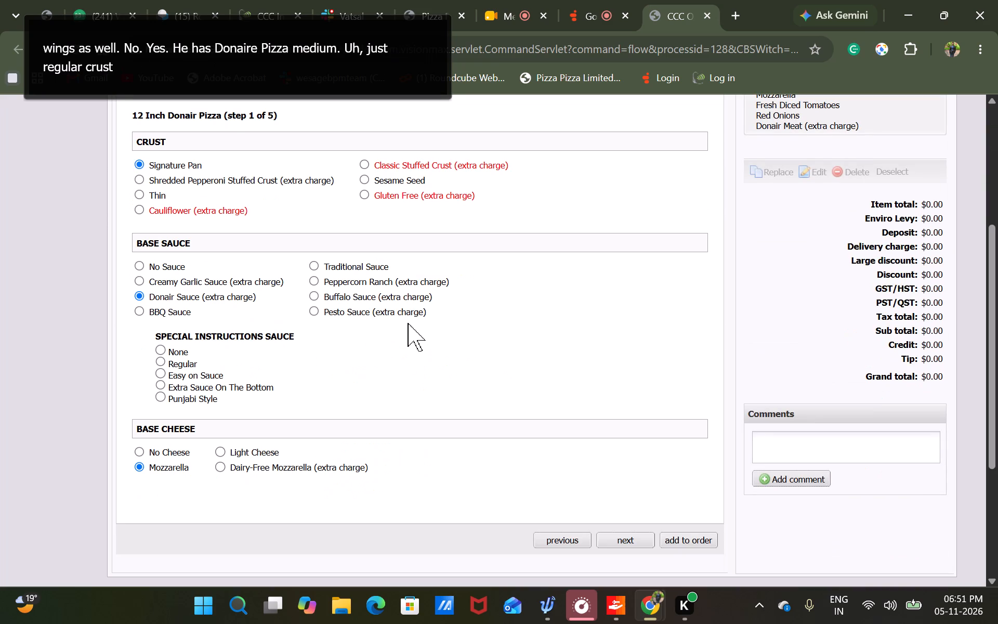
pyautogui.scroll(-3, 411, 323)
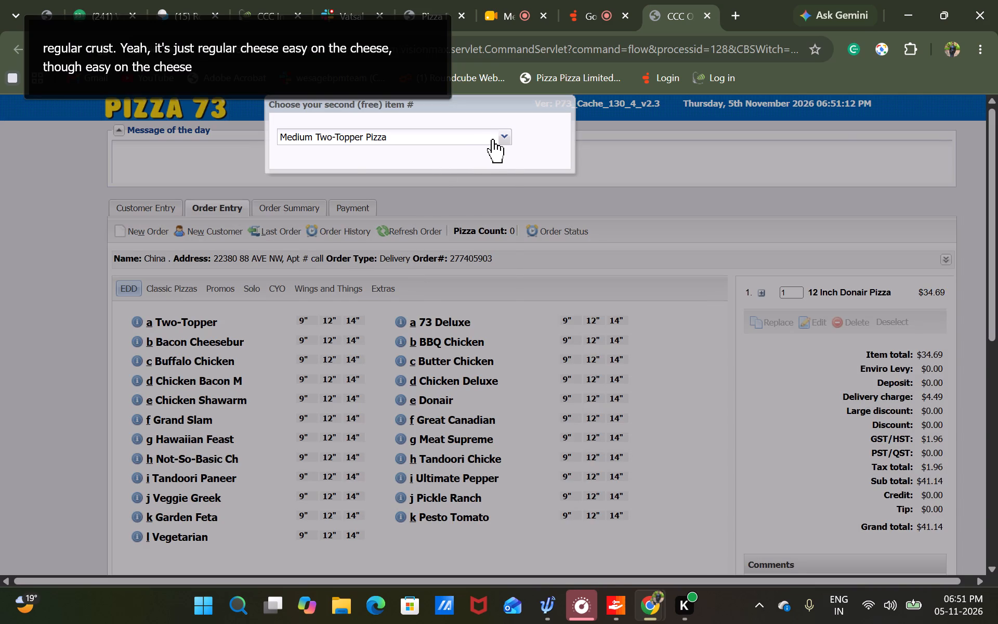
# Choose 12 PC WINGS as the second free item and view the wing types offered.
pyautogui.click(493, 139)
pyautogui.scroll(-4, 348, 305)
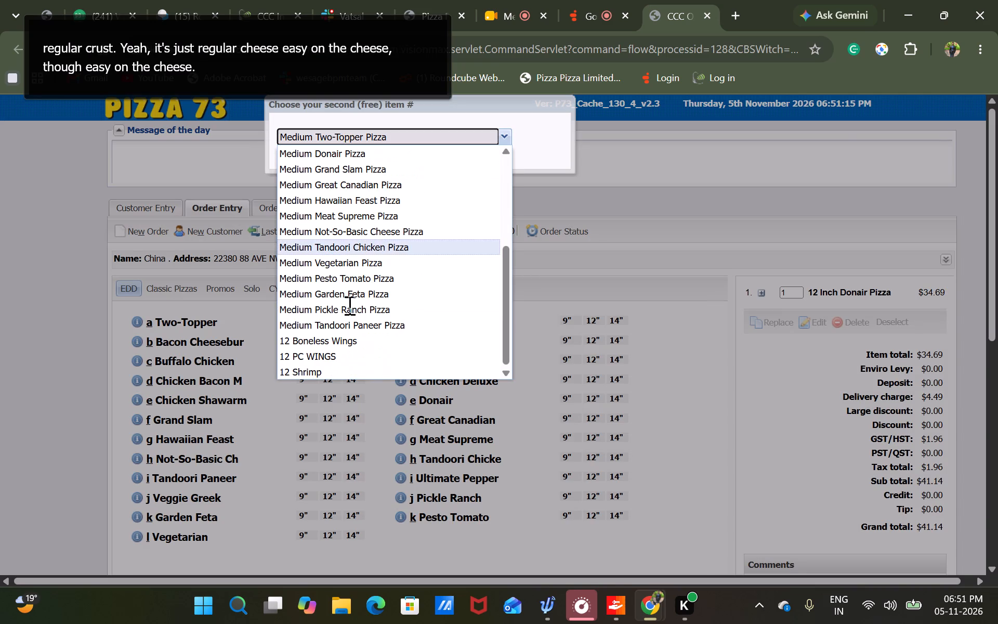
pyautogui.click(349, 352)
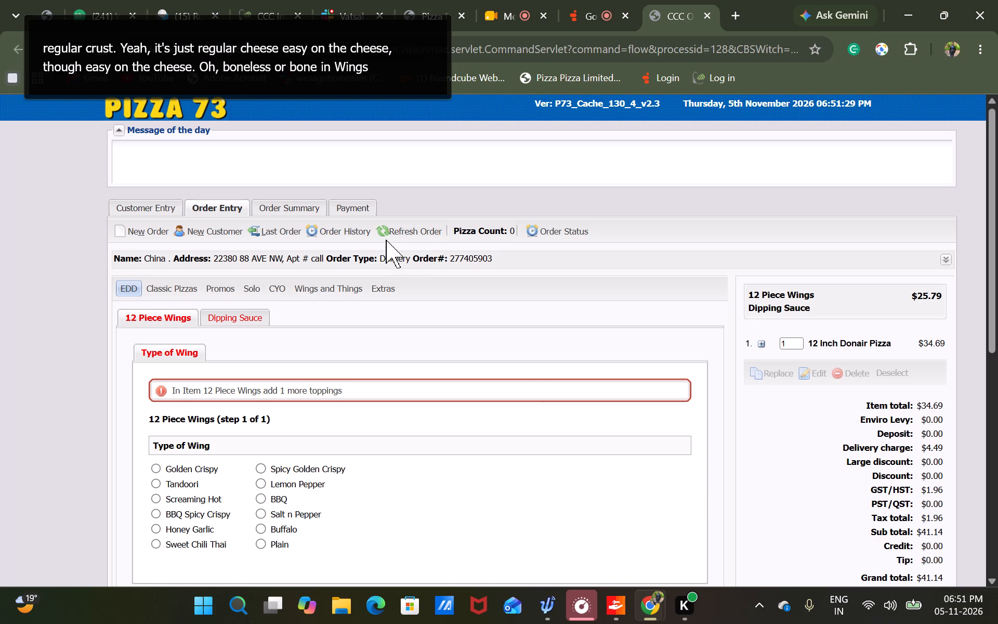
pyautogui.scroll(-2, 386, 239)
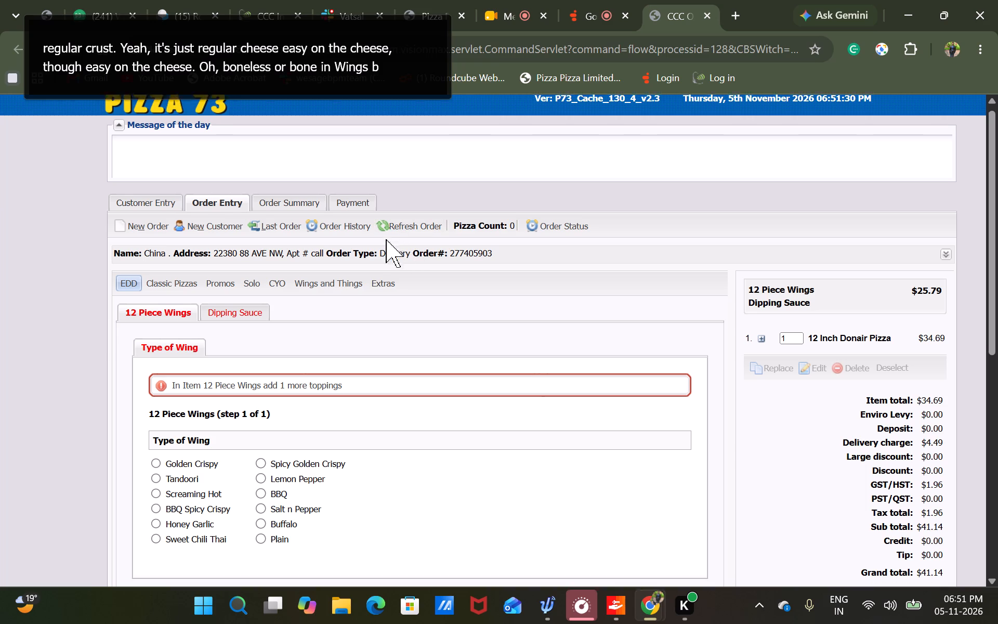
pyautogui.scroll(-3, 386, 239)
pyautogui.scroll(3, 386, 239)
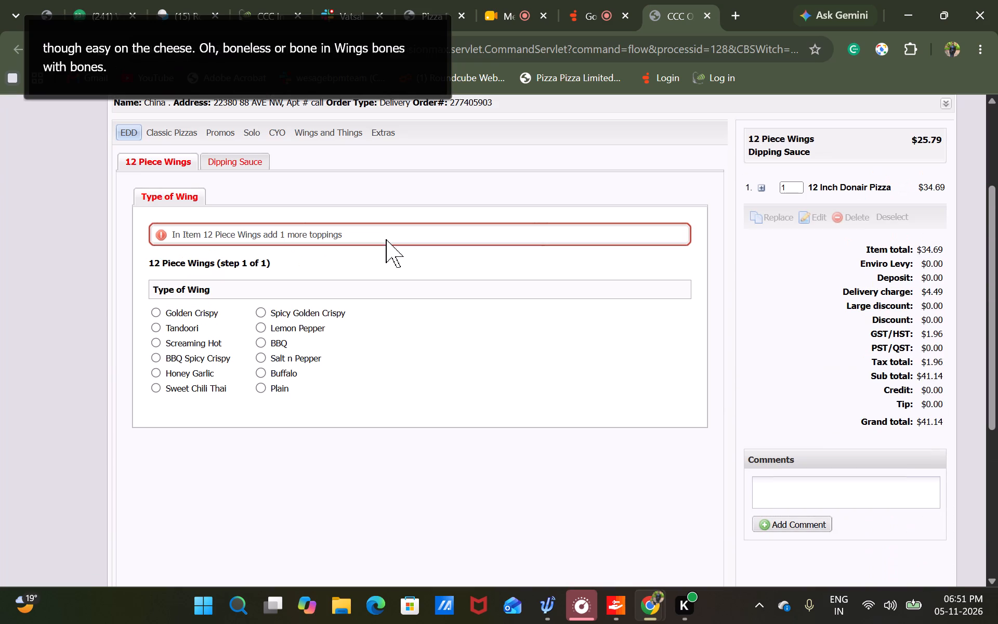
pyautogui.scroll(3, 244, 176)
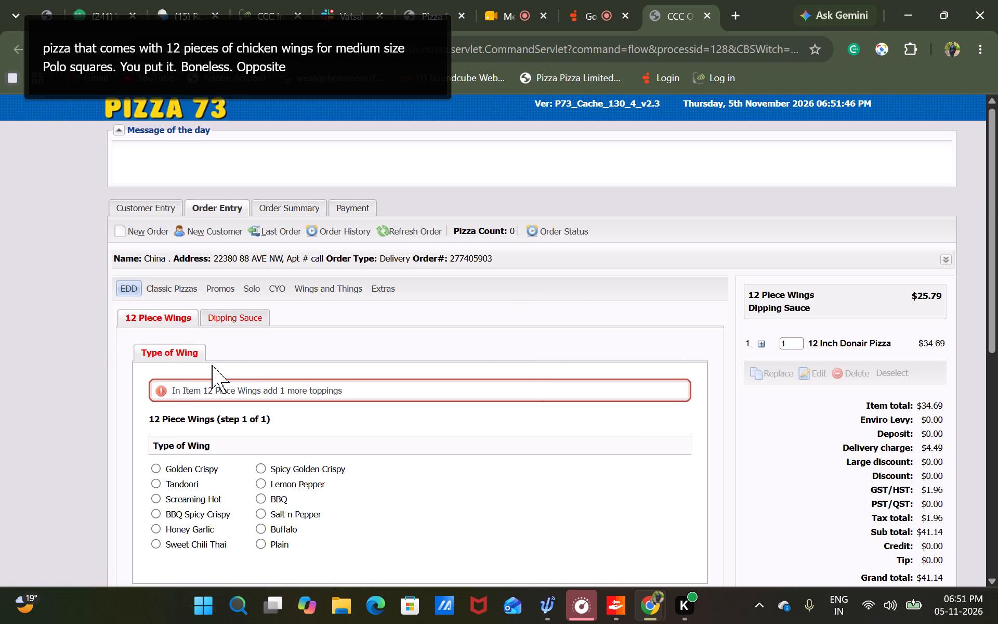
# Add another 12-inch Donair pizza from the EDD offers to the order, with the sauce instruction Easy on Sauce.
pyautogui.click(123, 293)
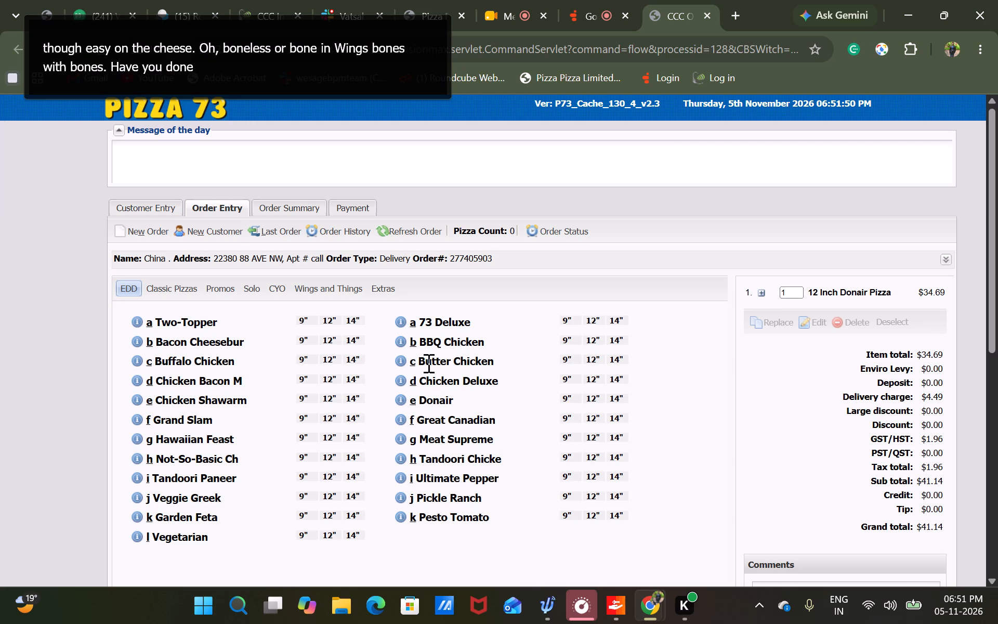
pyautogui.click(588, 398)
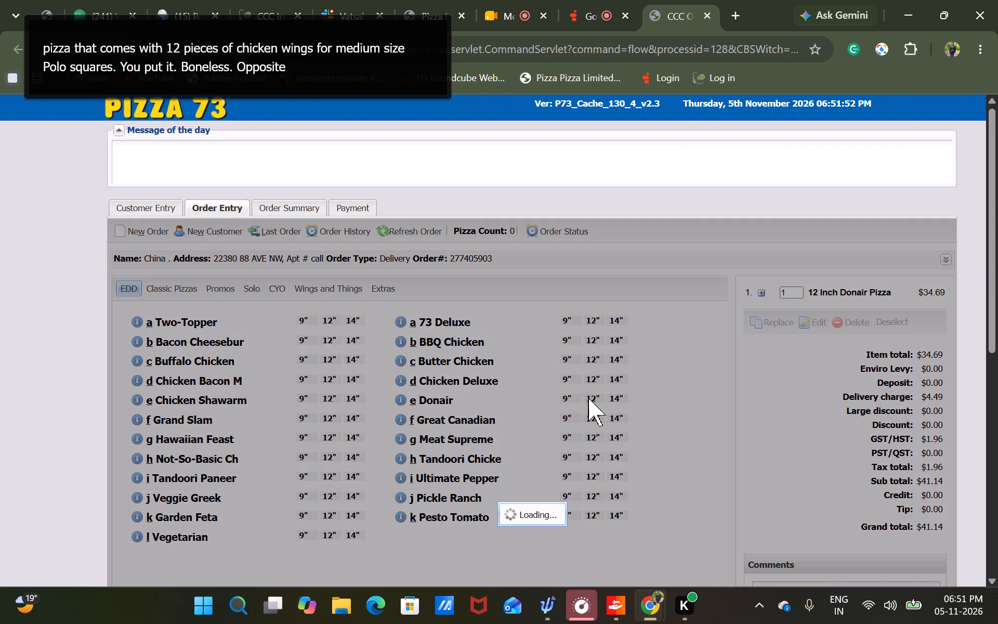
pyautogui.scroll(-3, 599, 400)
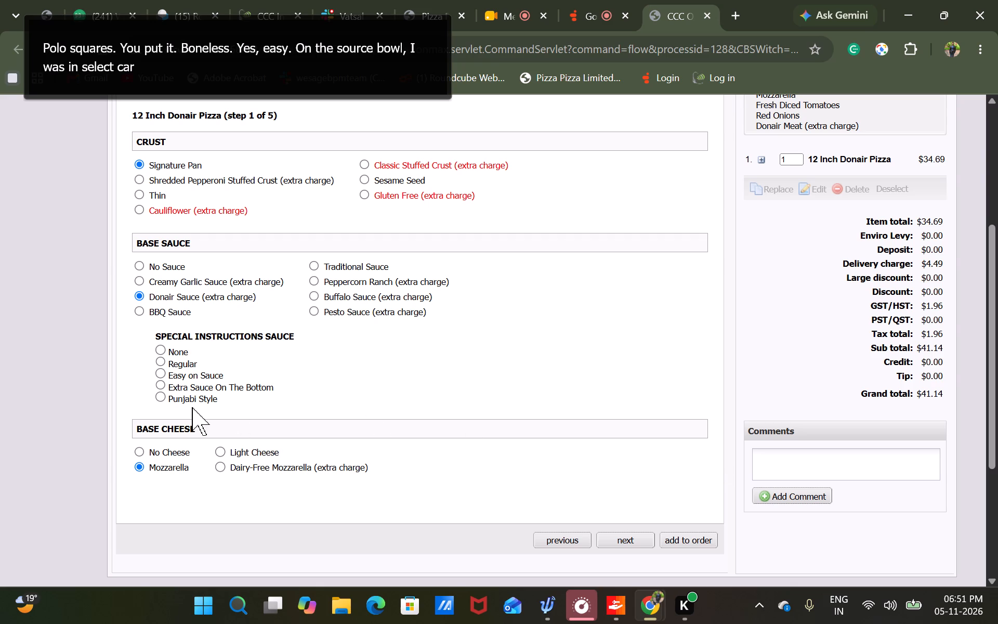
pyautogui.click(160, 376)
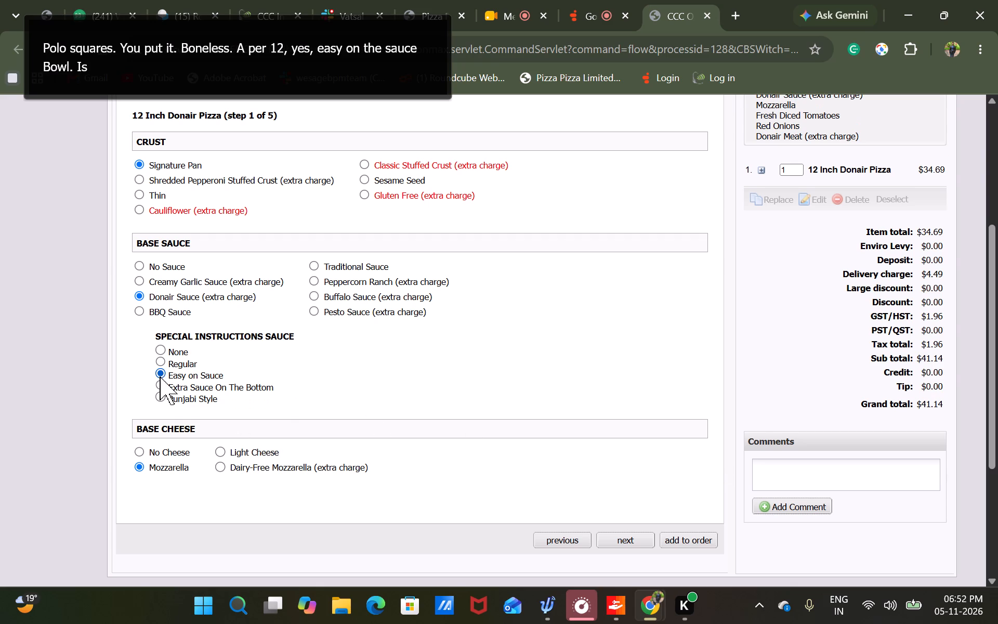
pyautogui.click(695, 538)
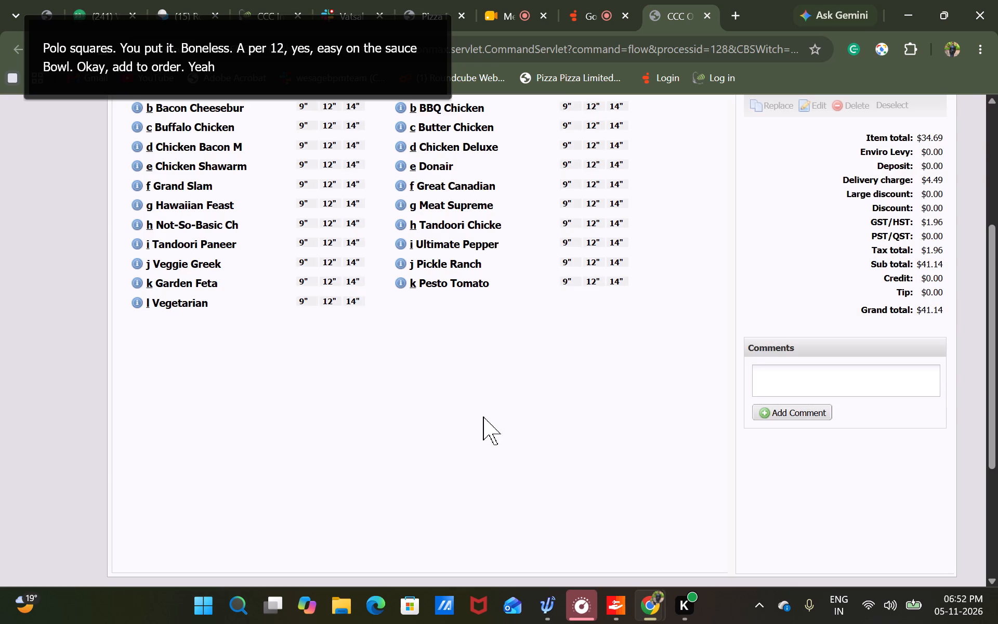
pyautogui.scroll(2, 435, 313)
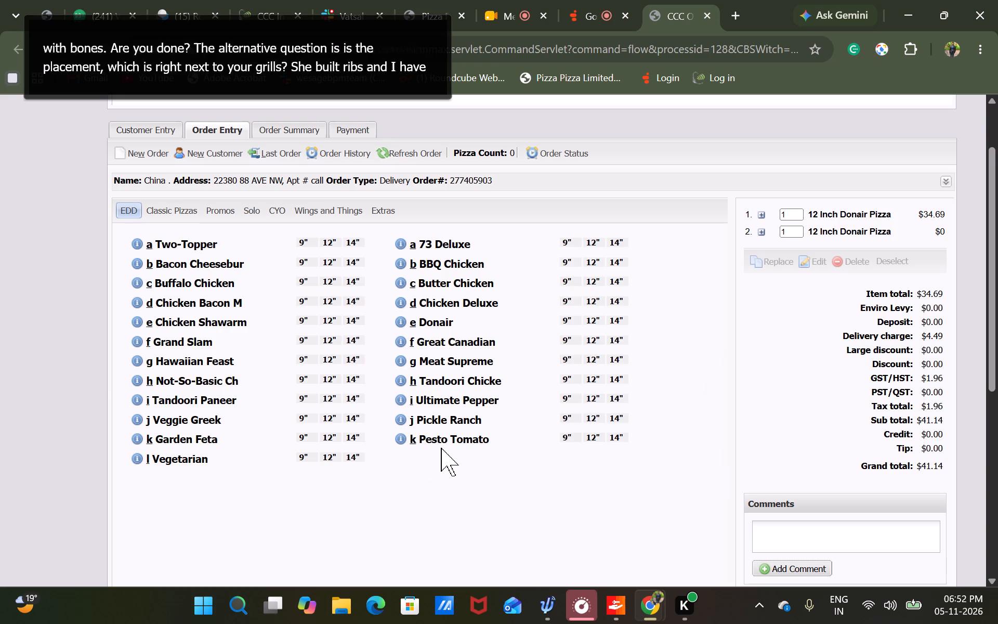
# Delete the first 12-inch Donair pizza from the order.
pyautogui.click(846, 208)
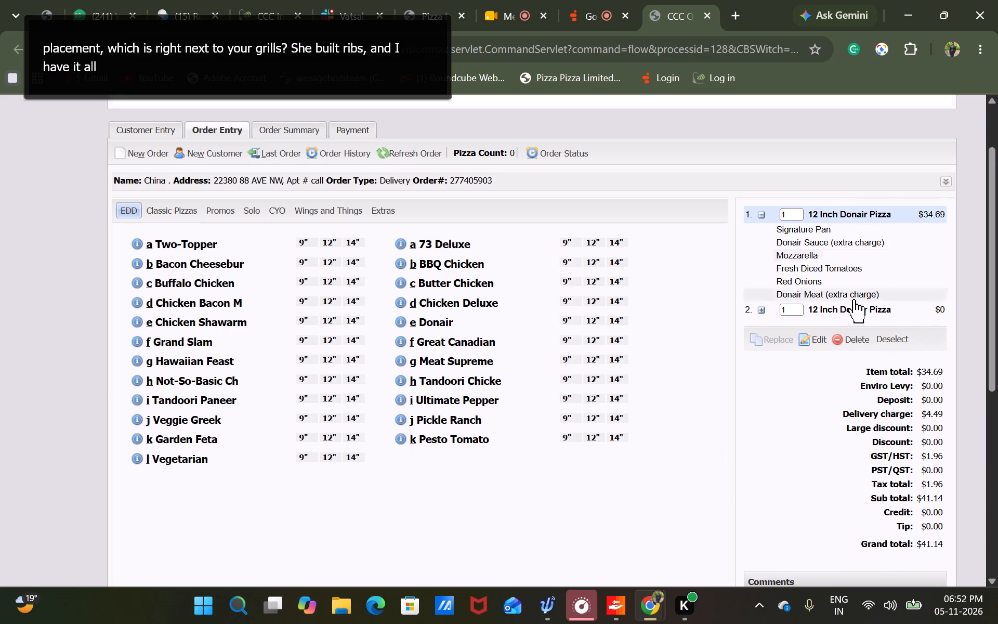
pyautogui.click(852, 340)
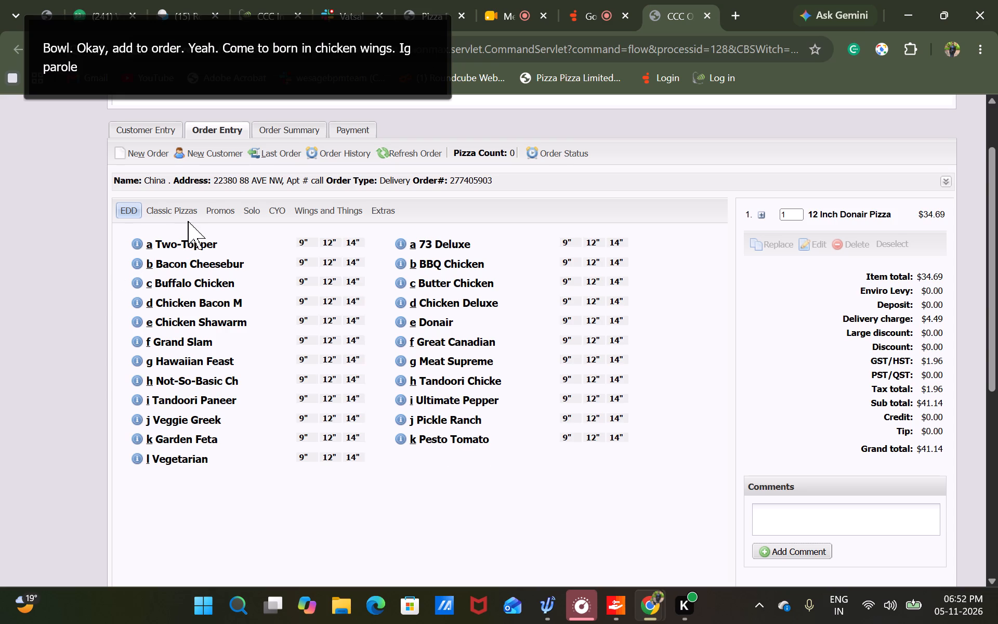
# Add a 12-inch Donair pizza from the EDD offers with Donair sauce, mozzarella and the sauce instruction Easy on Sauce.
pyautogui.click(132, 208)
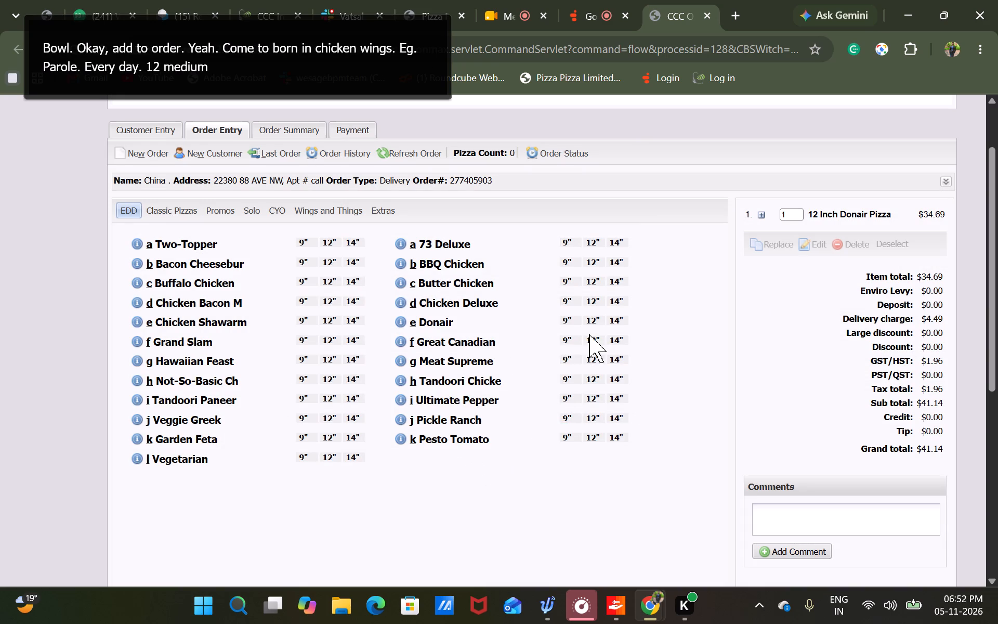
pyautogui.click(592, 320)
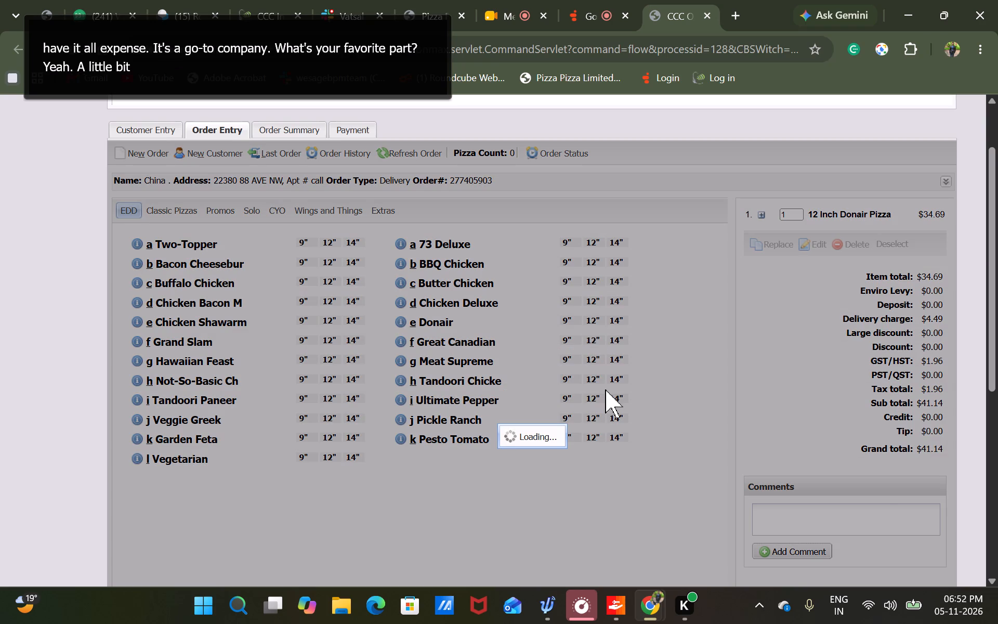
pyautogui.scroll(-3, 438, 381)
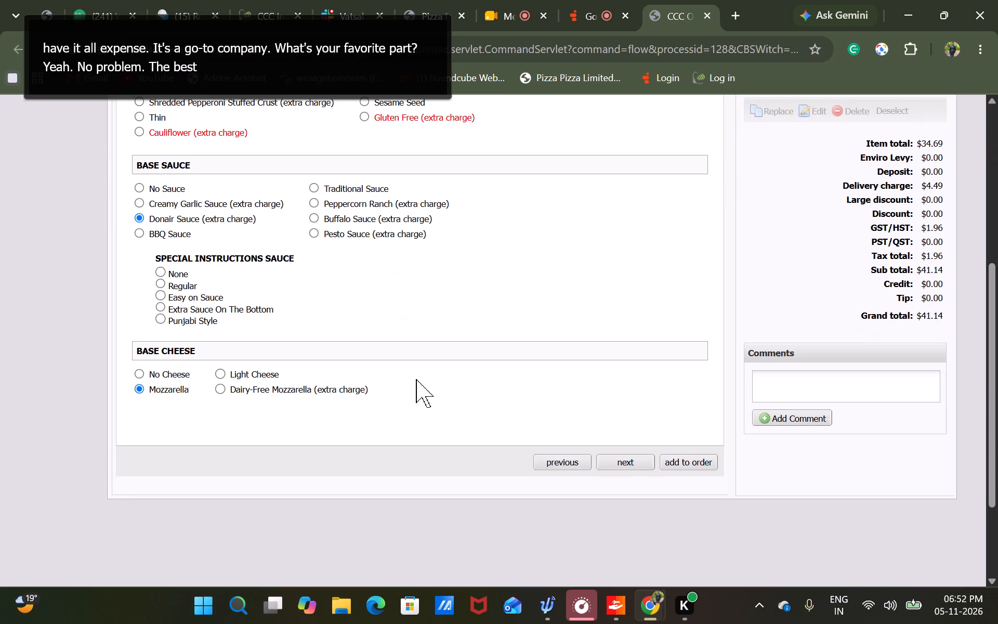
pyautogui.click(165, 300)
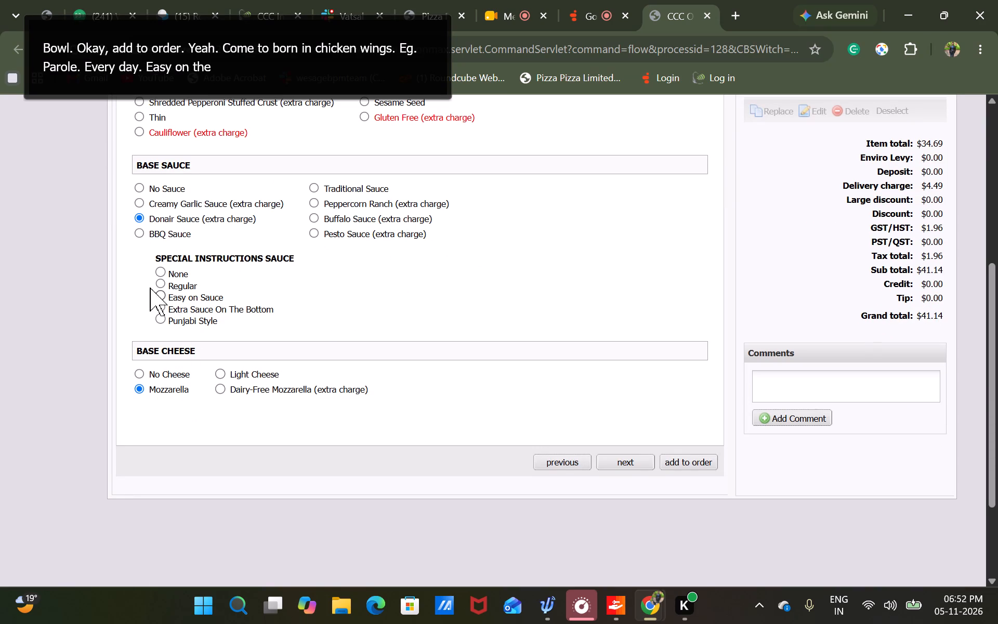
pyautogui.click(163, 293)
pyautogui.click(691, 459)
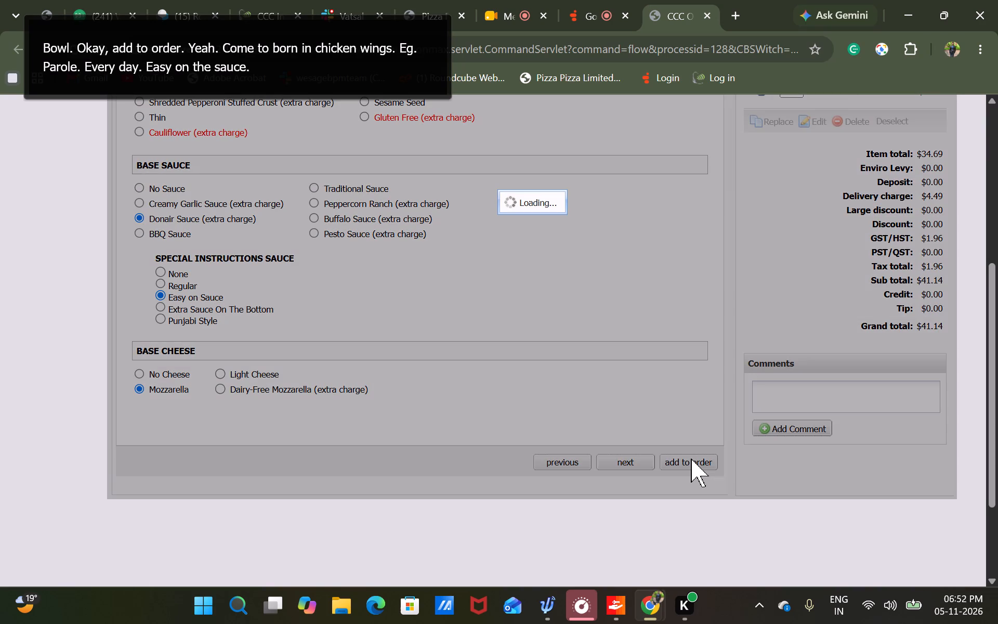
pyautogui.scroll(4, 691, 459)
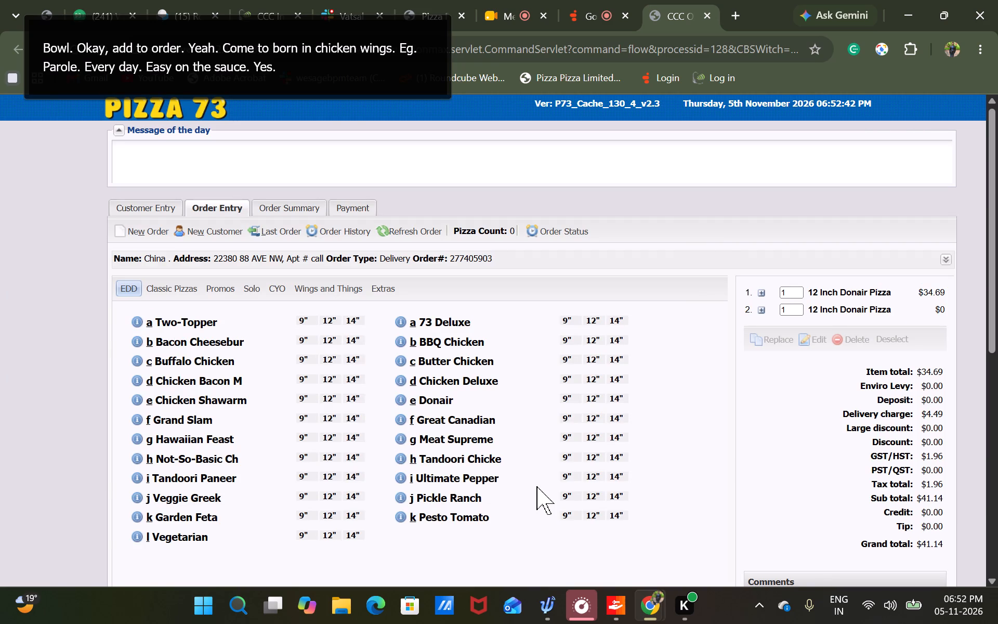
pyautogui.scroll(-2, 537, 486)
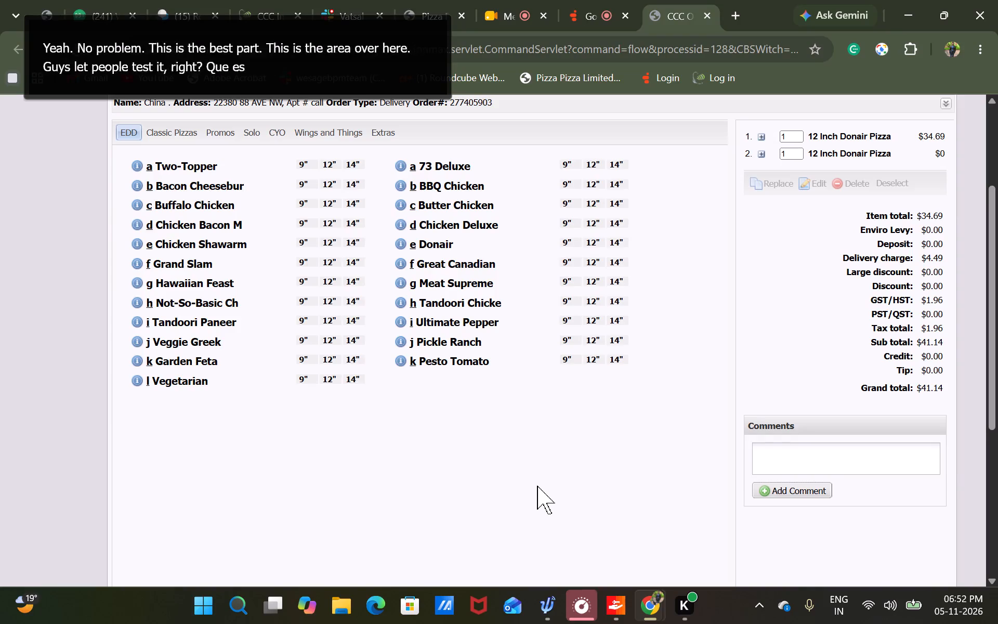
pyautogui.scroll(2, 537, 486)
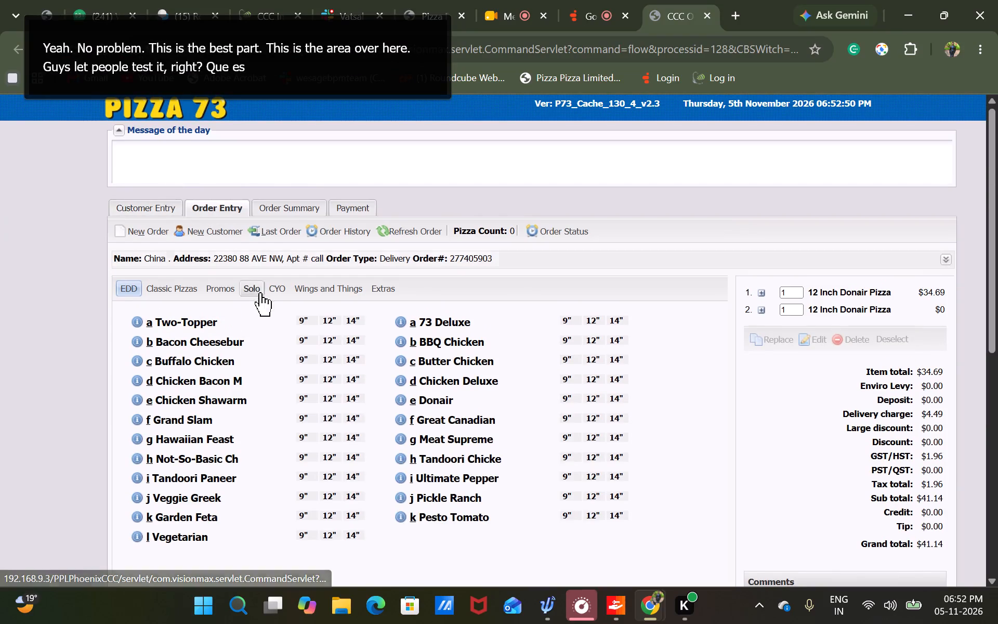
# Copy the caller's phone number from the customer record and reload the page for a fresh customer entry.
pyautogui.scroll(4, 136, 154)
pyautogui.moveTo(107, 69); pyautogui.dragTo(513, 123)
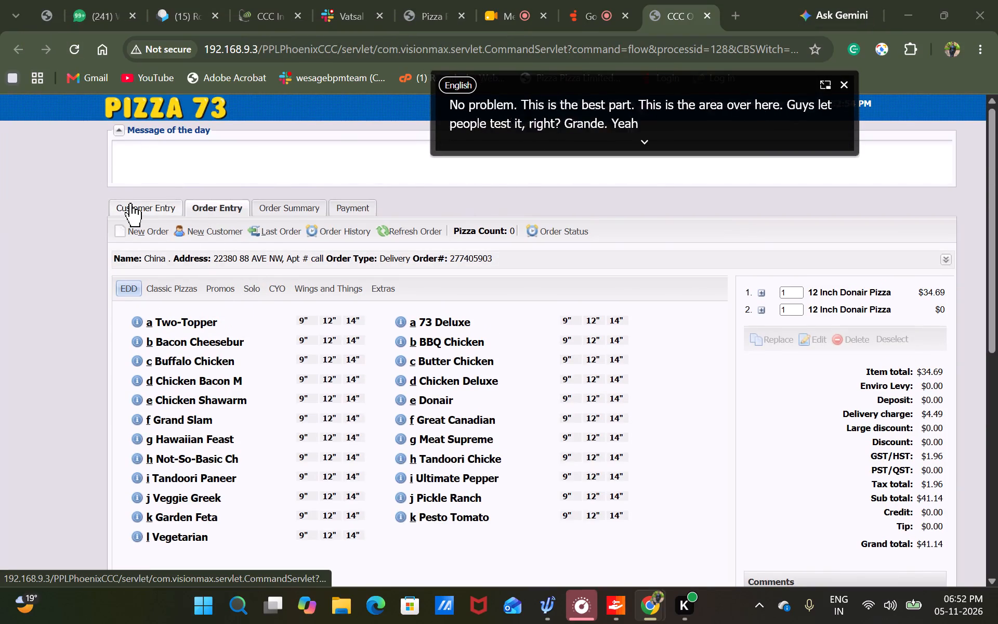
pyautogui.click(145, 212)
pyautogui.moveTo(225, 288); pyautogui.dragTo(152, 297)
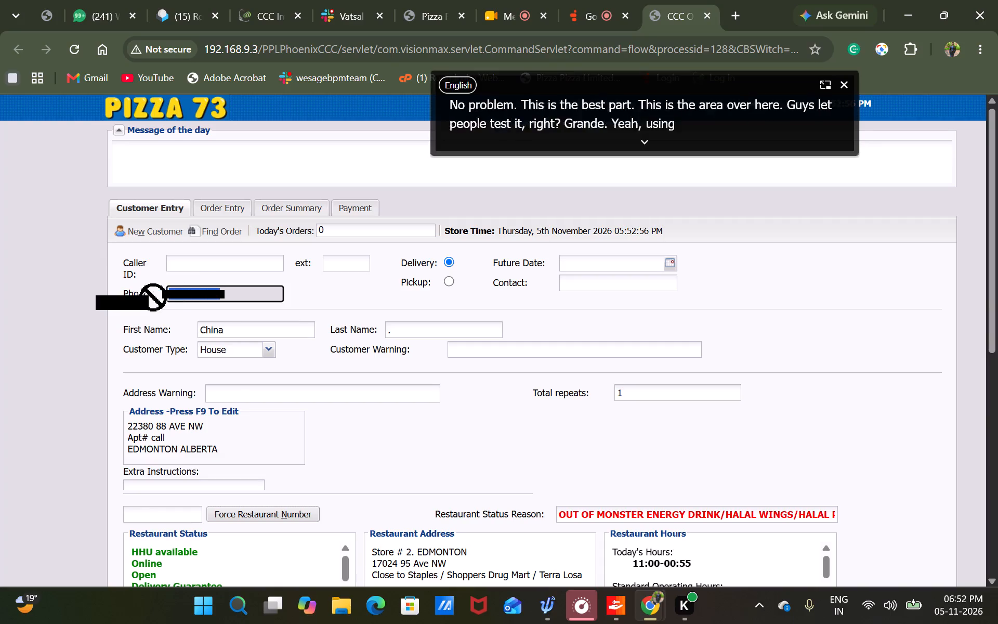
pyautogui.moveTo(152, 297); pyautogui.dragTo(149, 297)
pyautogui.hotkey('ctrl', 'c')
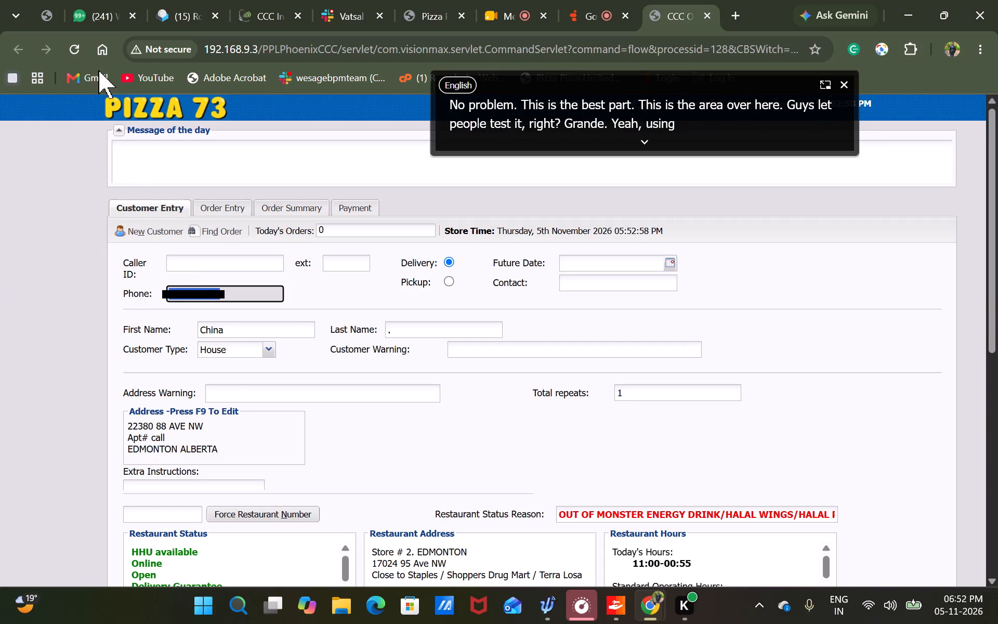
pyautogui.click(76, 42)
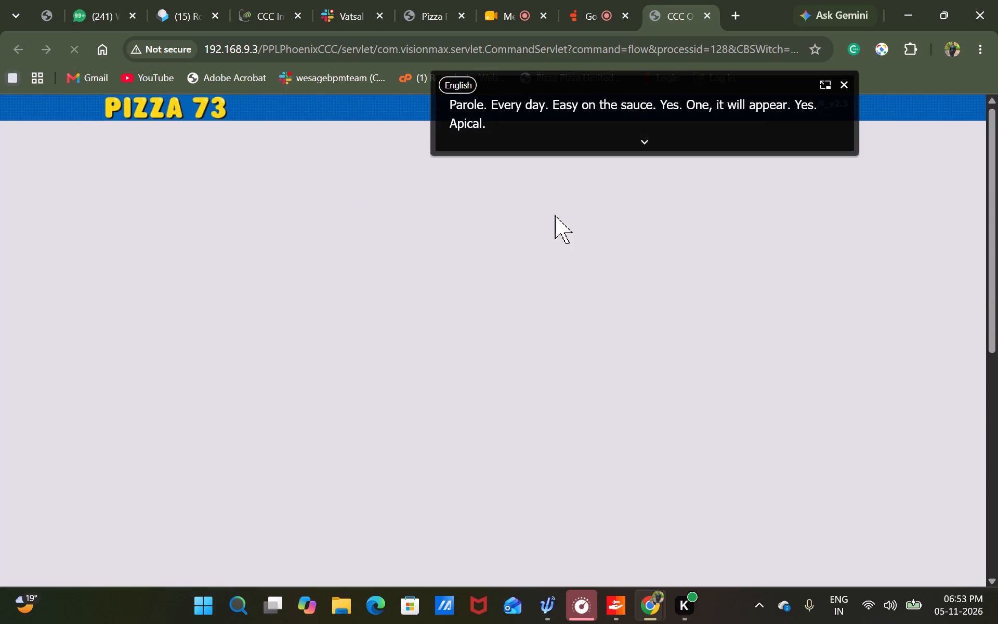
# Look up the customer with the copied phone number and set the order type to Delivery.
pyautogui.click(243, 289)
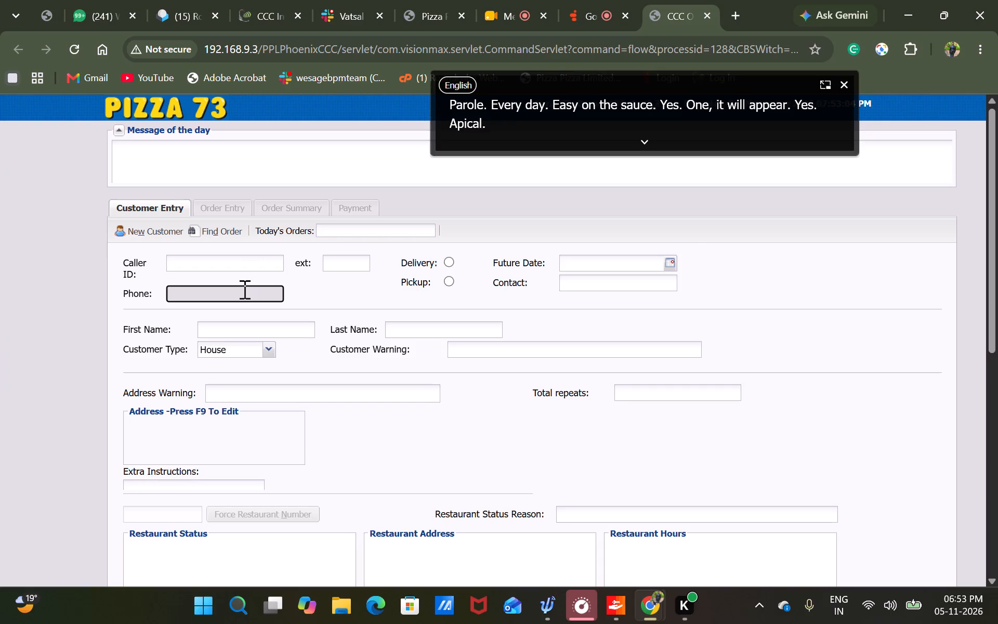
pyautogui.hotkey('ctrl', 'v')
pyautogui.scroll(-3, 365, 368)
pyautogui.scroll(3, 321, 345)
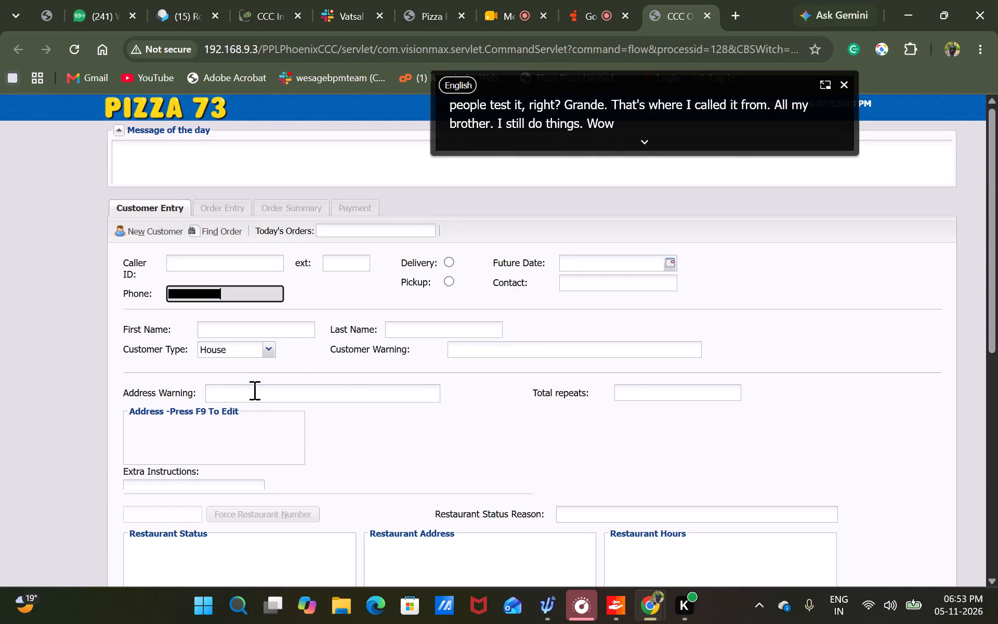
pyautogui.click(262, 331)
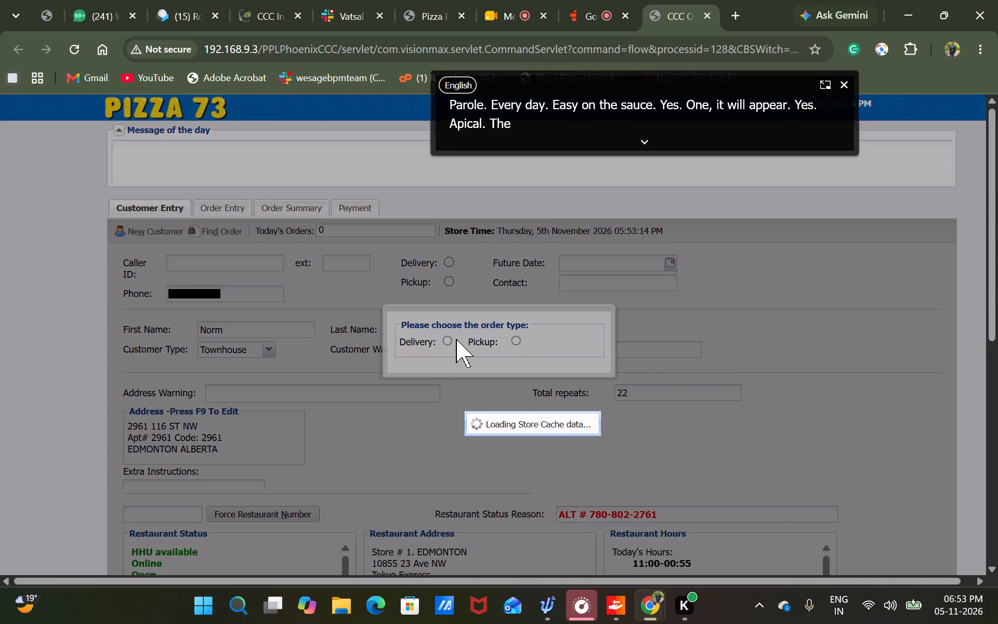
pyautogui.click(451, 338)
pyautogui.click(447, 342)
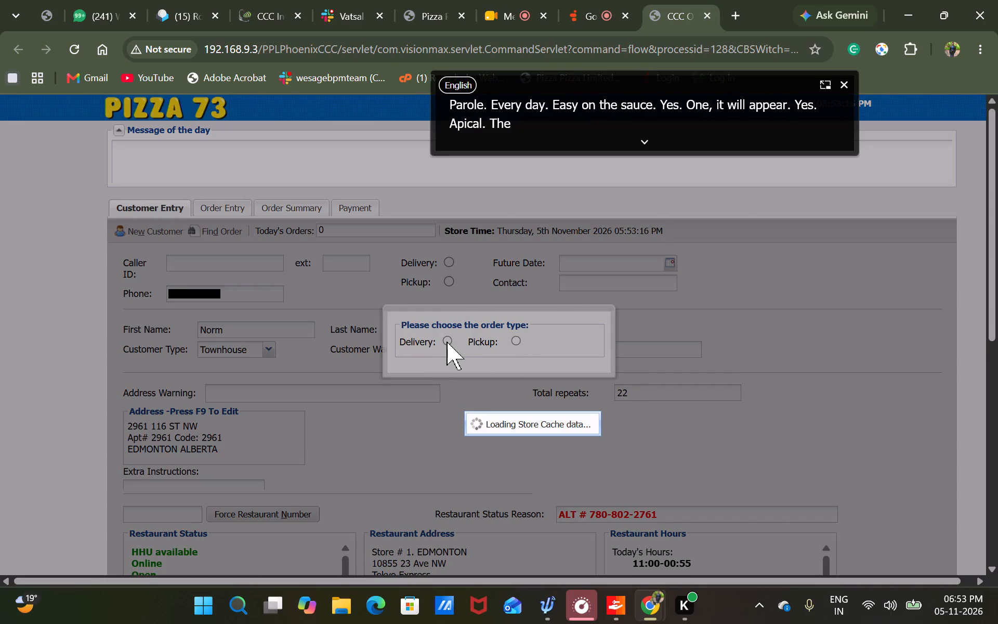
pyautogui.click(447, 342)
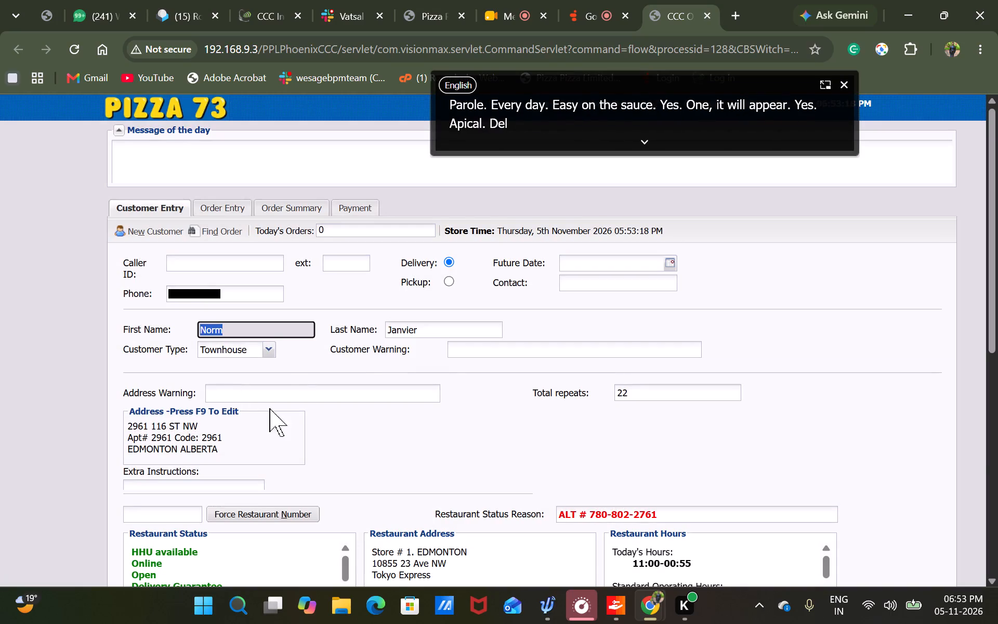
# Replace the street number and street name in the customer's address with the caller's delivery address.
pyautogui.scroll(-3, 275, 410)
pyautogui.scroll(3, 275, 410)
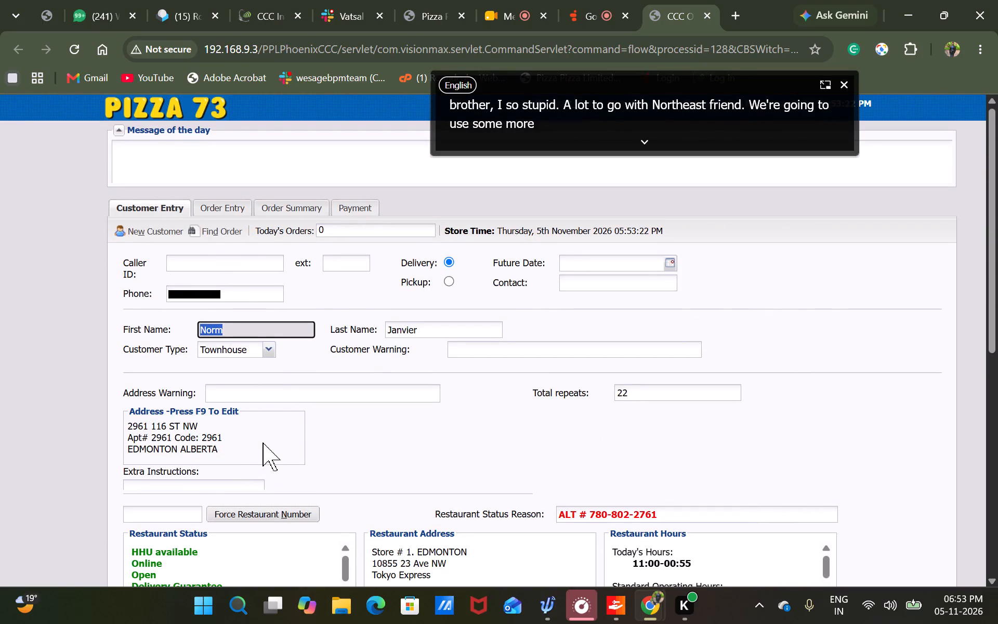
pyautogui.scroll(-1, 263, 443)
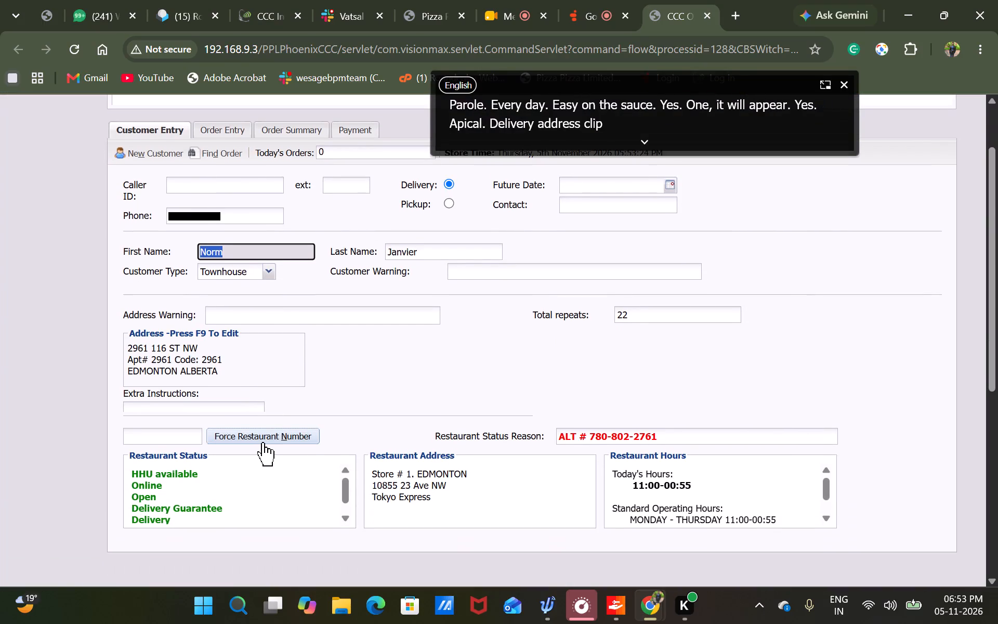
pyautogui.press('F9')
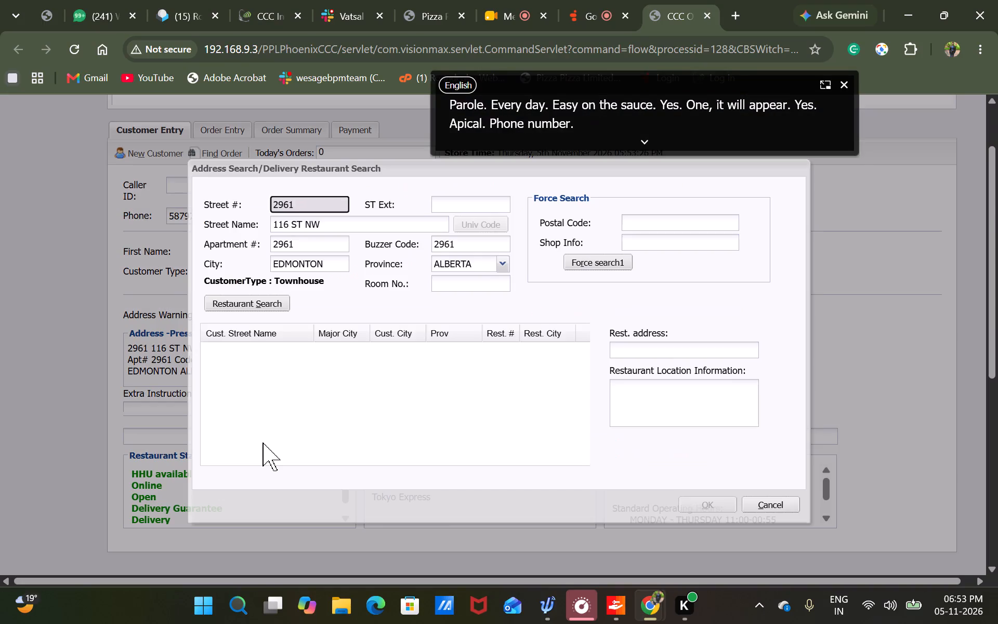
pyautogui.click(313, 204)
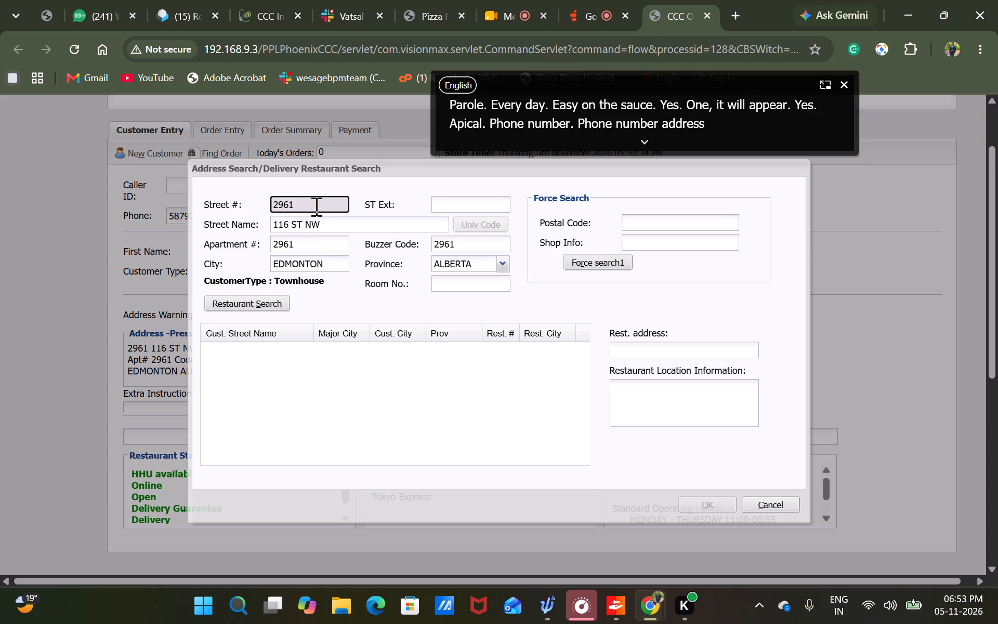
pyautogui.press('BackSpace')
pyautogui.press('BackSpace')
pyautogui.press('BackSpace')
pyautogui.press('BackSpace')
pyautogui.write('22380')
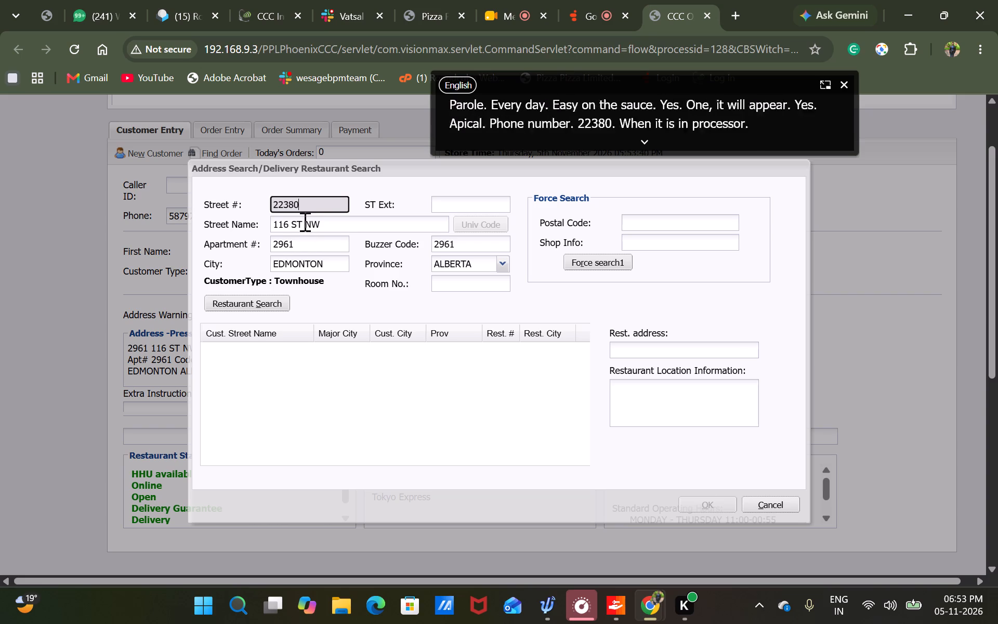
pyautogui.click(303, 221)
pyautogui.press('BackSpace')
pyautogui.press('BackSpace')
pyautogui.press('BackSpace')
pyautogui.press('BackSpace')
pyautogui.press('BackSpace')
pyautogui.press('BackSpace')
pyautogui.press('BackSpace')
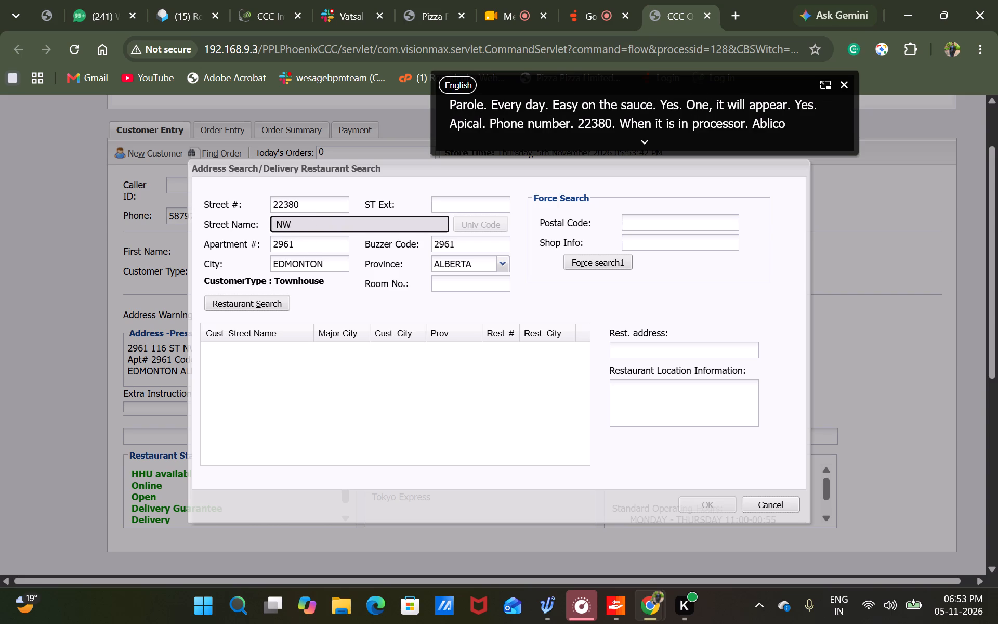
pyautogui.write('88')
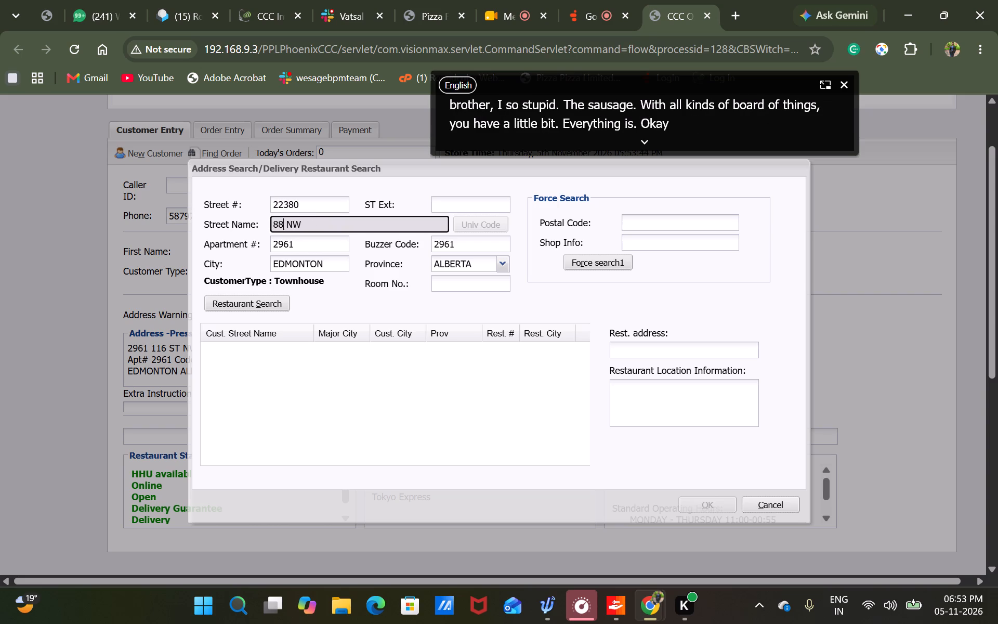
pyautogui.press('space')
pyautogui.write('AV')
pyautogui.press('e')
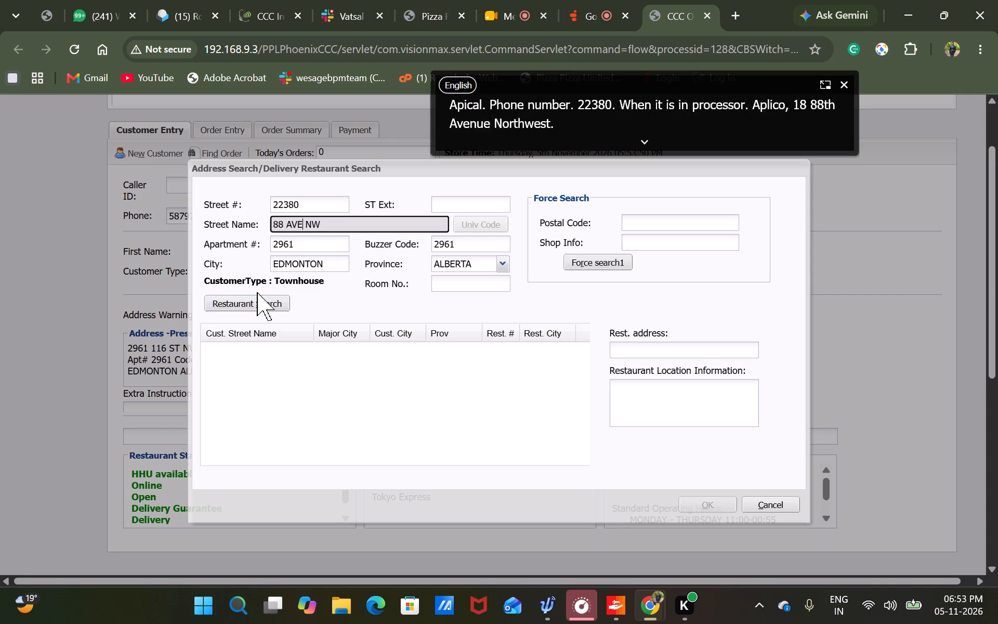
# Clear the apartment number and the buzzer code from the customer's delivery address.
pyautogui.click(322, 251)
pyautogui.press('BackSpace')
pyautogui.press('BackSpace')
pyautogui.press('BackSpace')
pyautogui.press('BackSpace')
pyautogui.press('BackSpace')
pyautogui.press('BackSpace')
pyautogui.press('BackSpace')
pyautogui.press('BackSpace')
pyautogui.press('BackSpace')
pyautogui.press('BackSpace')
pyautogui.press('BackSpace')
pyautogui.press('BackSpace')
pyautogui.press('BackSpace')
pyautogui.press('BackSpace')
pyautogui.press('BackSpace')
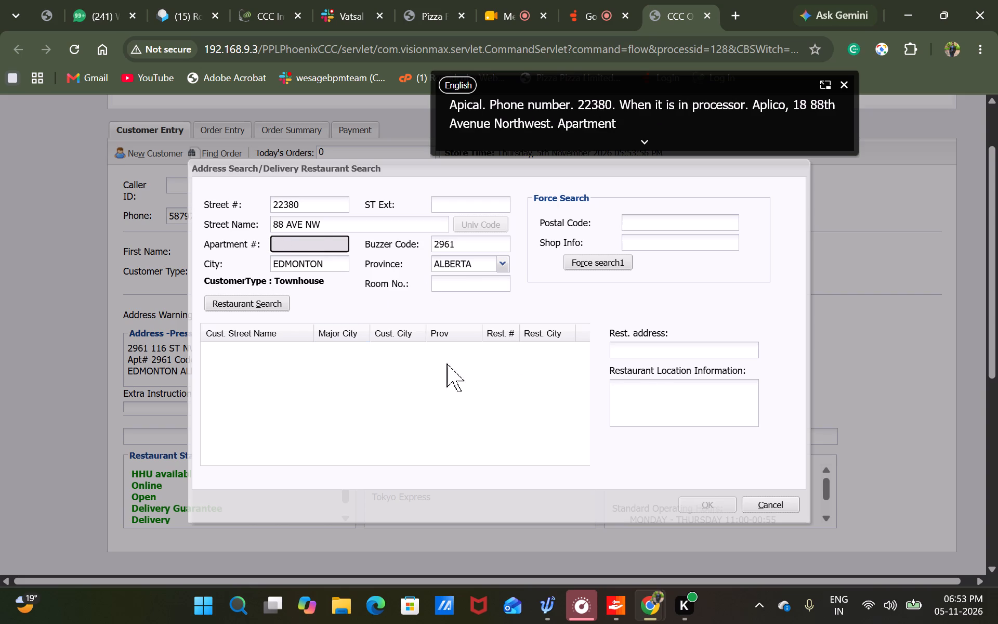
pyautogui.click(484, 247)
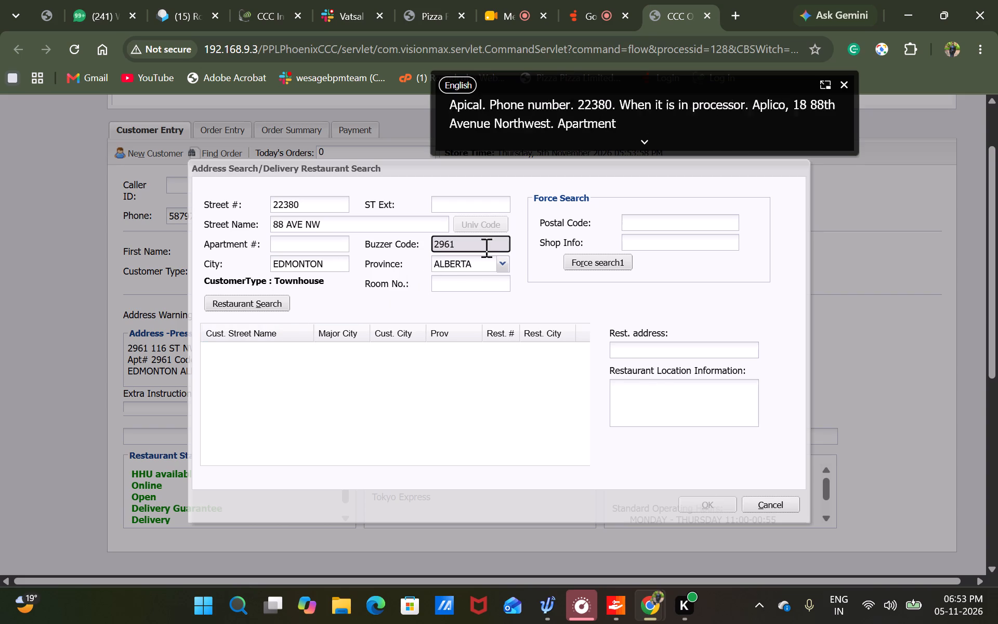
pyautogui.press('BackSpace')
pyautogui.press('BackSpace')
pyautogui.press('BackSpace')
pyautogui.press('BackSpace')
pyautogui.press('BackSpace')
pyautogui.press('BackSpace')
pyautogui.press('BackSpace')
pyautogui.press('BackSpace')
pyautogui.press('BackSpace')
pyautogui.press('BackSpace')
pyautogui.press('BackSpace')
pyautogui.press('BackSpace')
pyautogui.press('BackSpace')
pyautogui.press('BackSpace')
pyautogui.press('BackSpace')
pyautogui.press('BackSpace')
pyautogui.press('BackSpace')
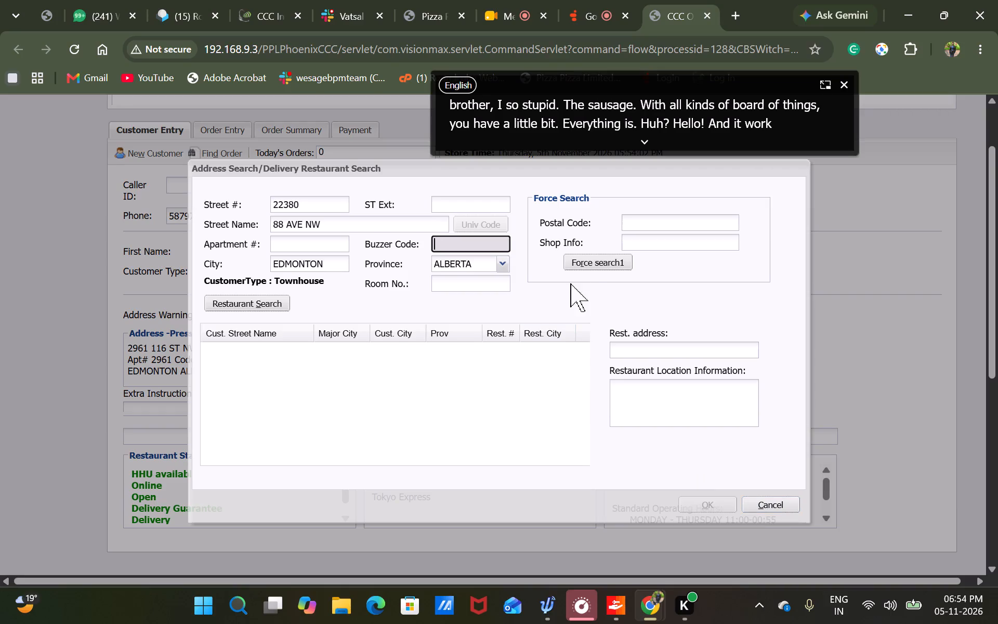
# Search for the restaurant serving the new address and accept the match with restaurant 2 in Edmonton.
pyautogui.click(263, 296)
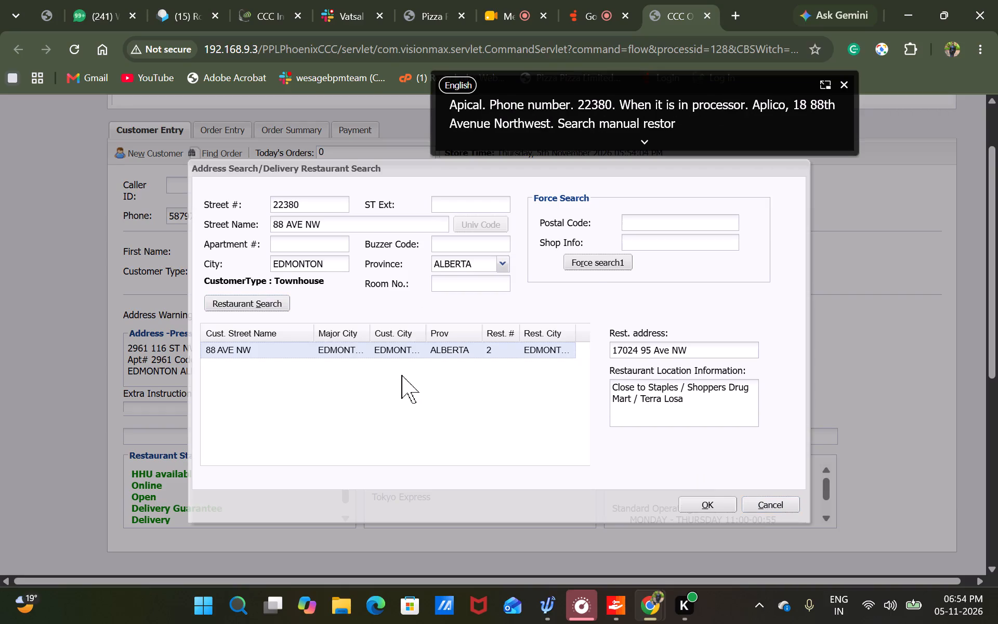
pyautogui.click(374, 348)
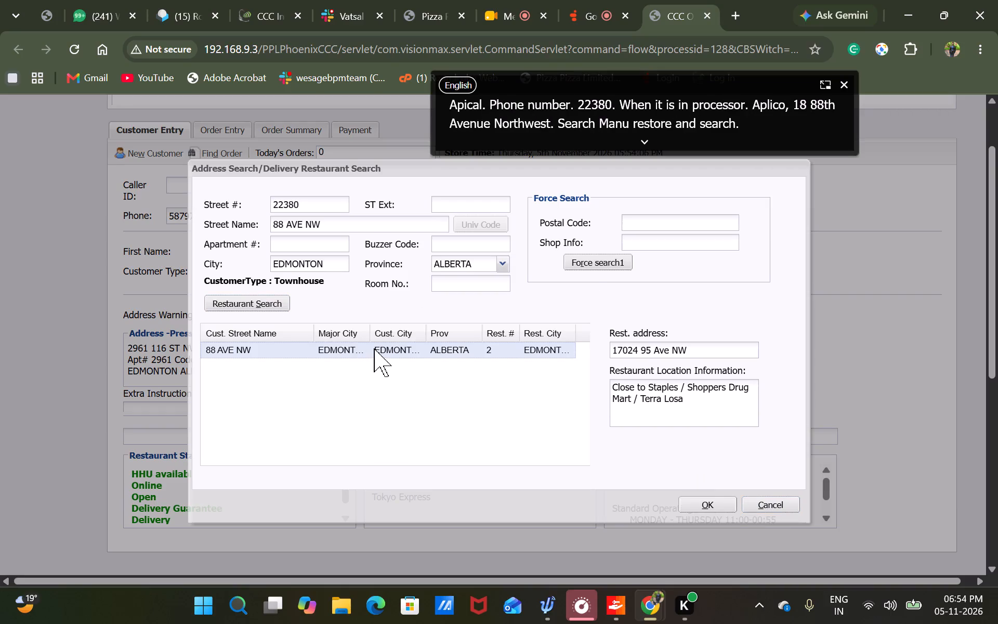
pyautogui.click(723, 508)
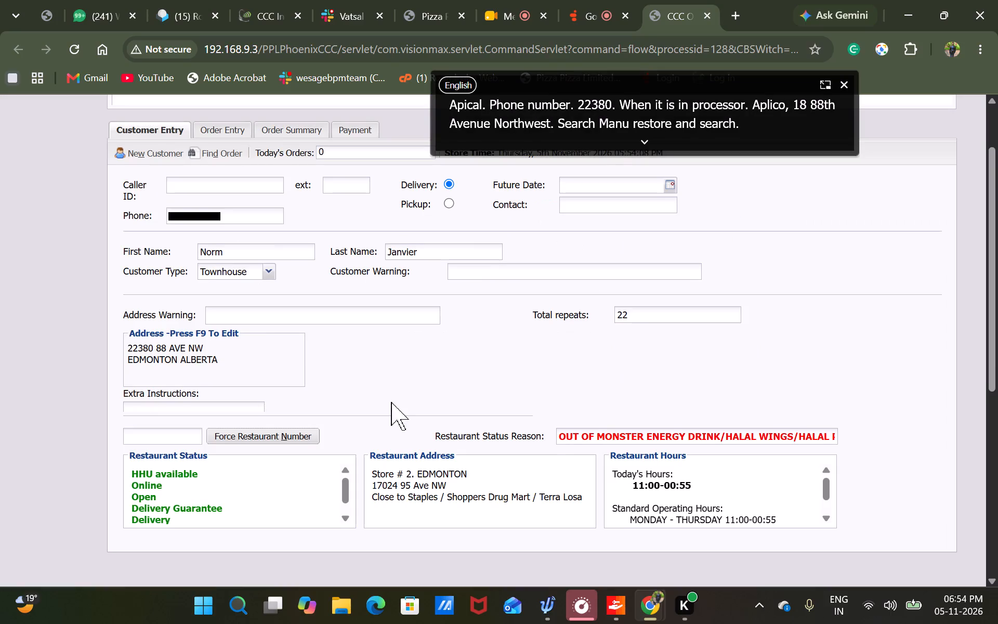
# Open order entry for the customer with the updated delivery address.
pyautogui.scroll(-3, 377, 400)
pyautogui.scroll(5, 377, 399)
pyautogui.click(217, 205)
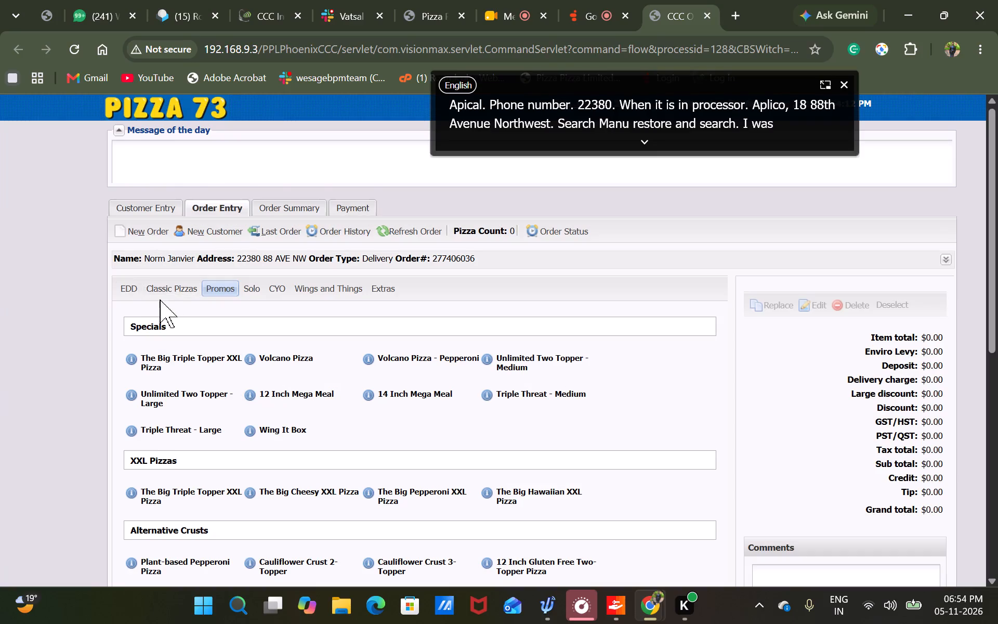
# Add a 12-inch Donair pizza from the everyday deals to the order, with Easy on Sauce as the sauce instruction.
pyautogui.click(127, 293)
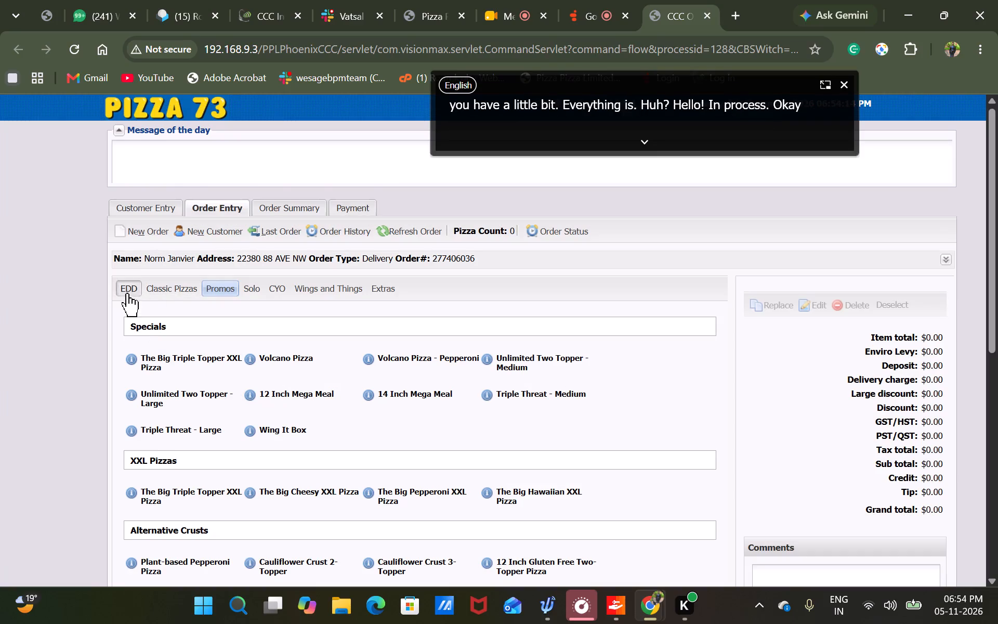
pyautogui.scroll(-3, 533, 449)
pyautogui.scroll(2, 515, 363)
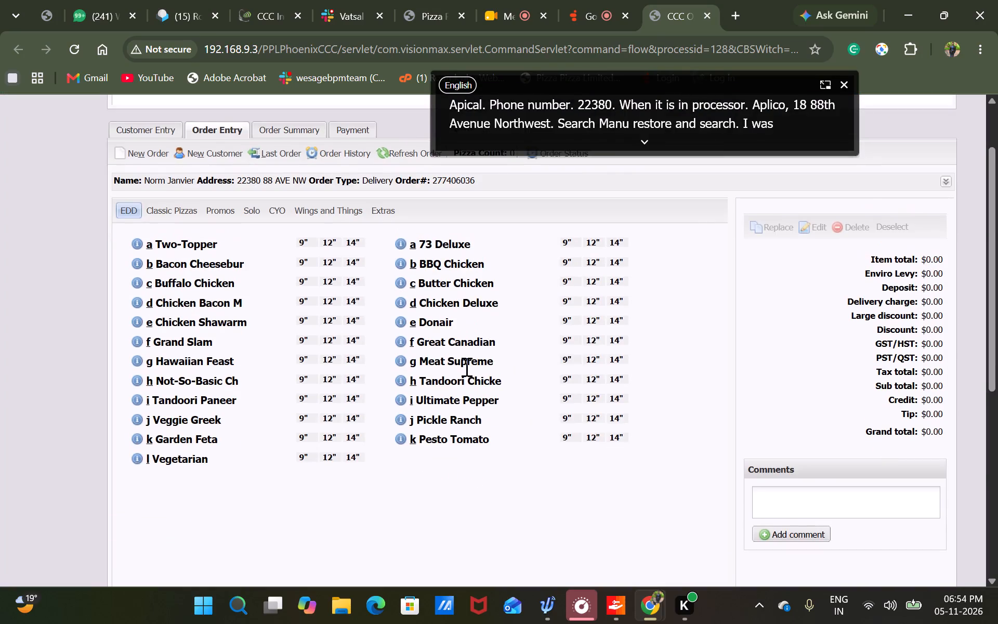
pyautogui.click(593, 321)
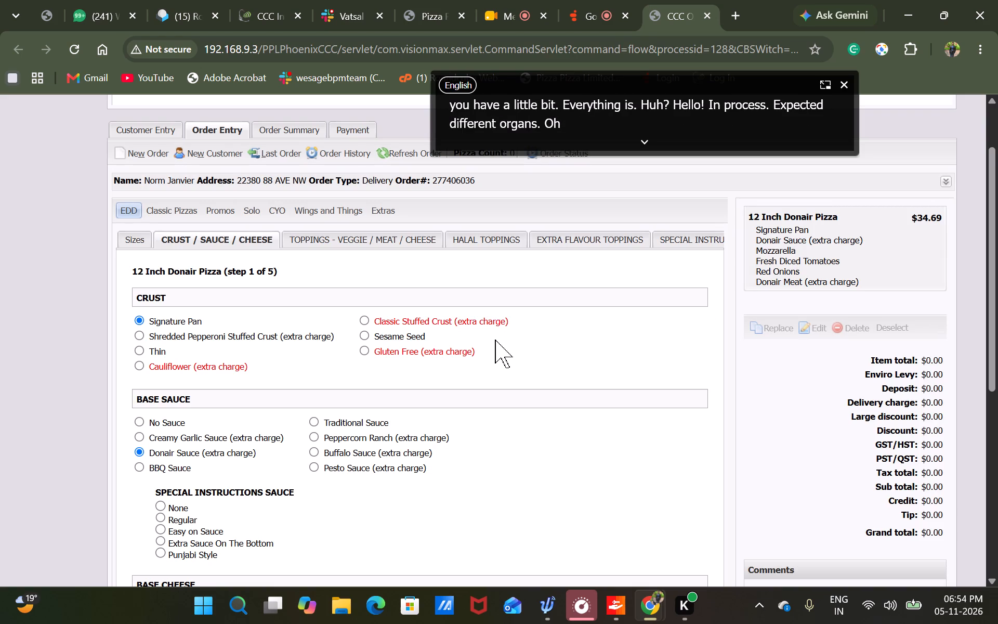
pyautogui.scroll(-3, 495, 340)
pyautogui.scroll(4, 495, 340)
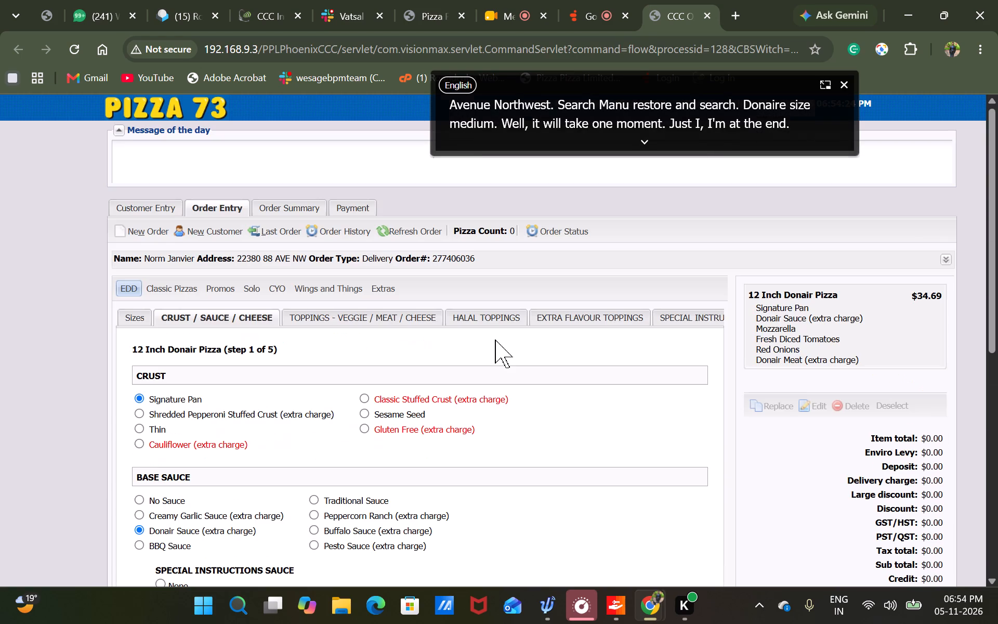
pyautogui.scroll(-2, 416, 452)
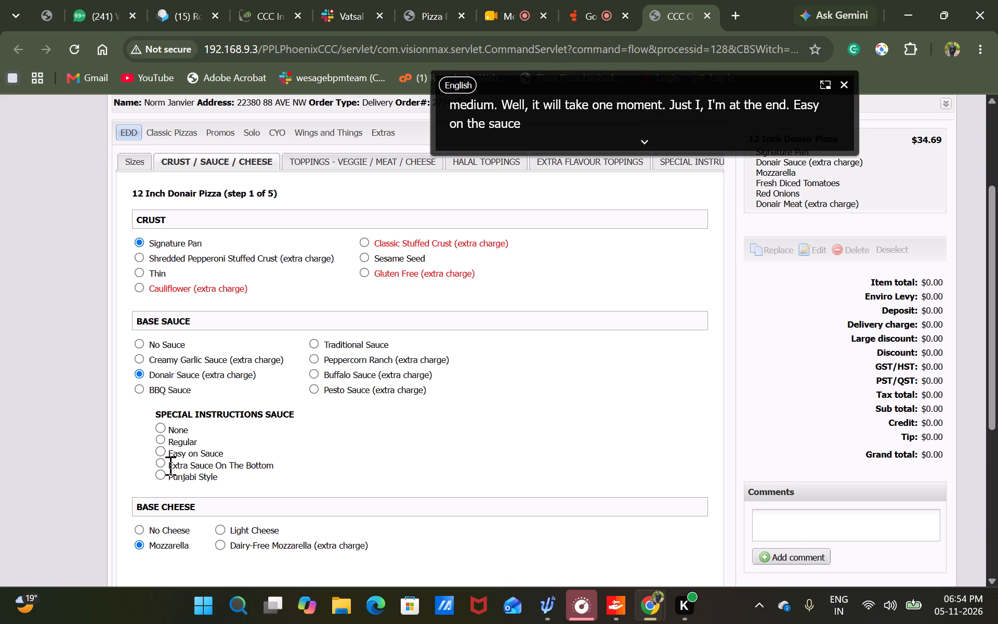
pyautogui.click(162, 448)
pyautogui.scroll(-5, 581, 500)
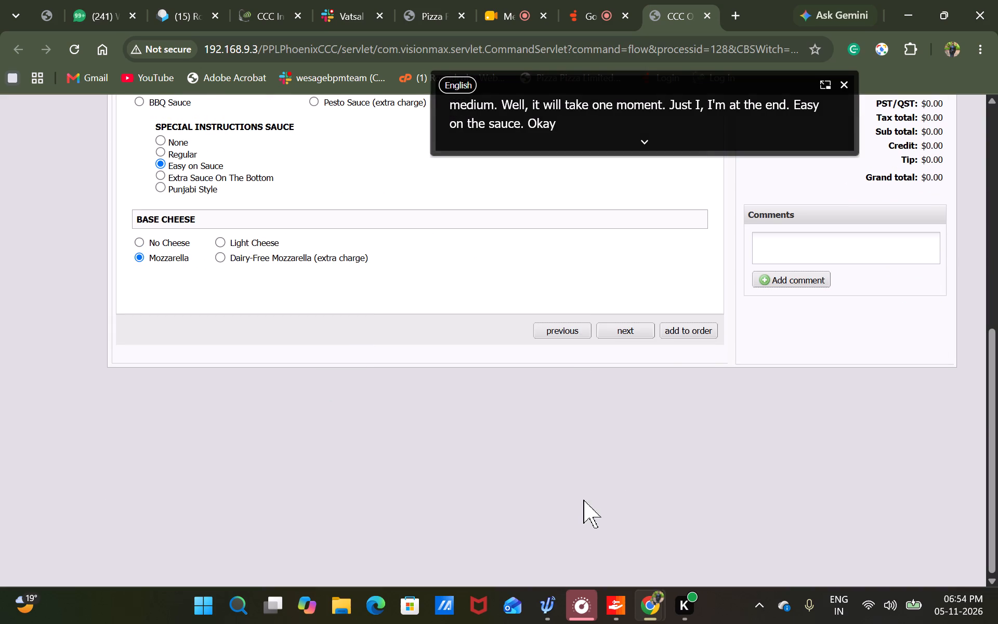
pyautogui.click(693, 341)
pyautogui.click(693, 330)
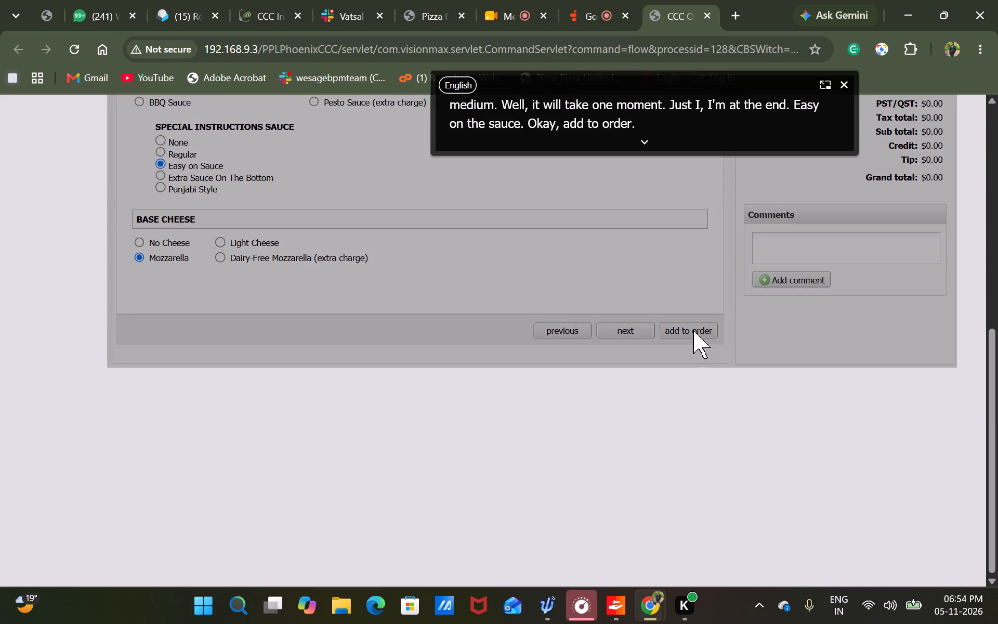
# Choose 12 PC WINGS as the second free item of the deal.
pyautogui.scroll(4, 693, 330)
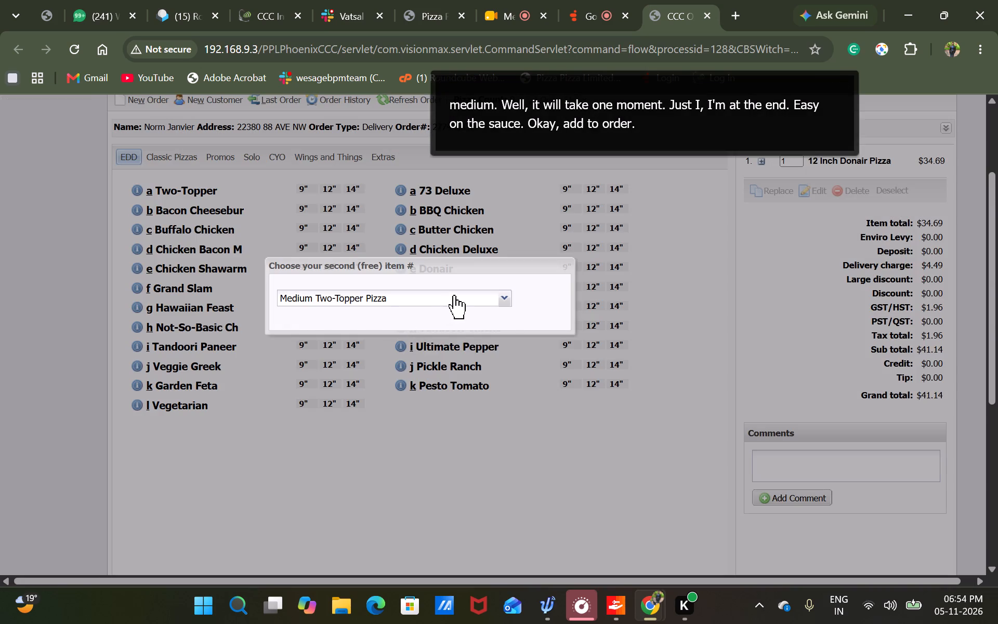
pyautogui.click(454, 295)
pyautogui.scroll(-4, 392, 417)
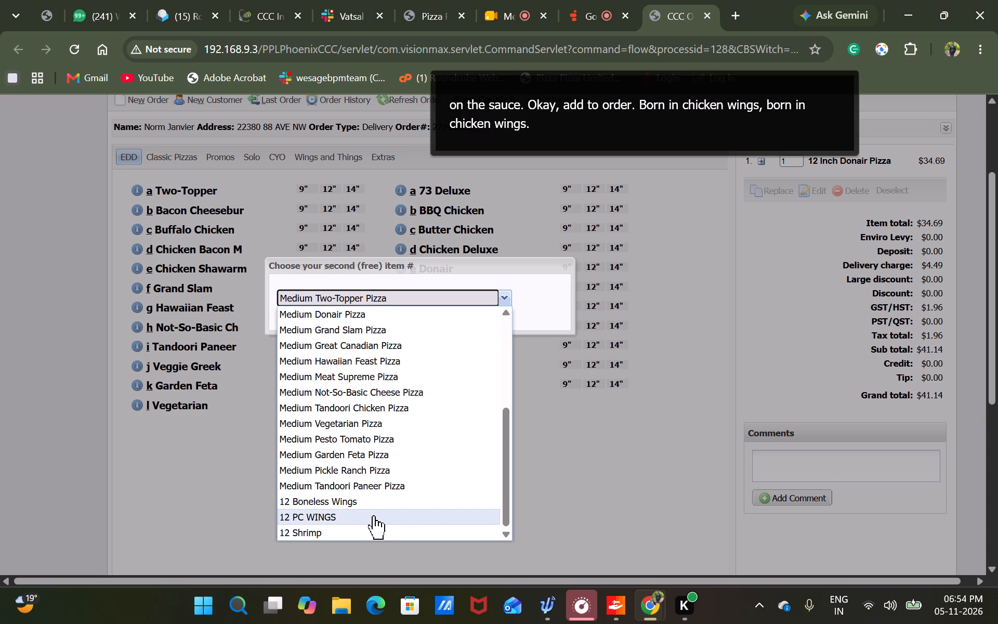
pyautogui.click(374, 516)
# Set the wings to Salt n Pepper with No Dip as the dipping sauce, and add them to the order.
pyautogui.scroll(3, 581, 444)
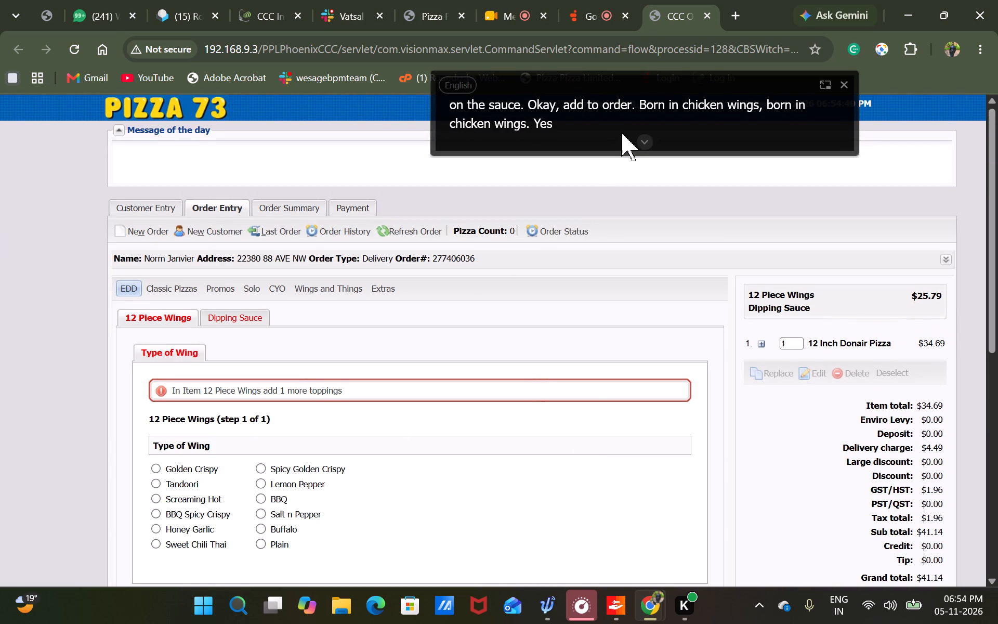
pyautogui.moveTo(622, 132); pyautogui.dragTo(571, 82)
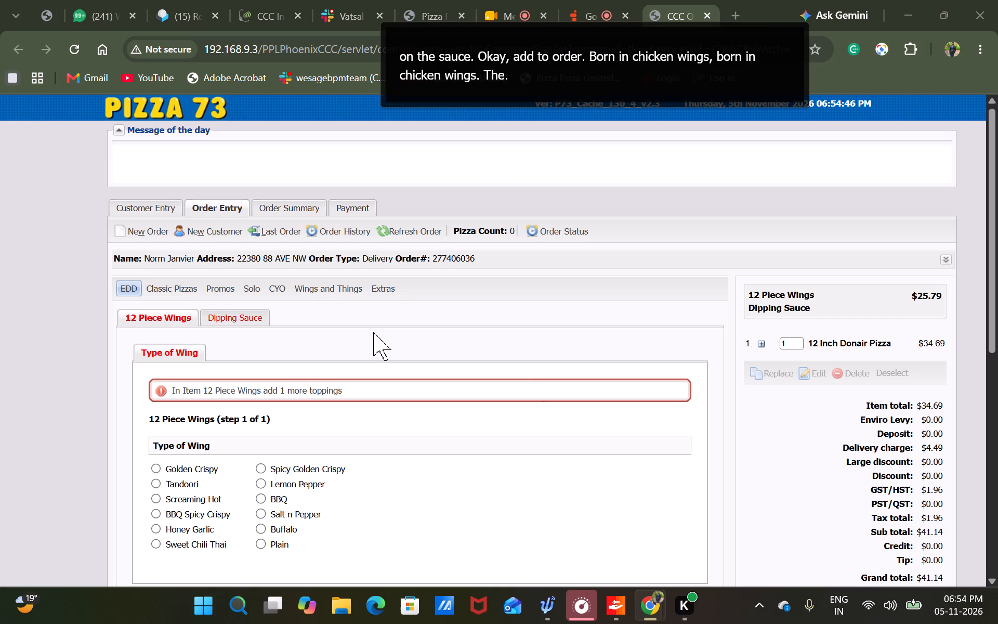
pyautogui.scroll(-2, 374, 332)
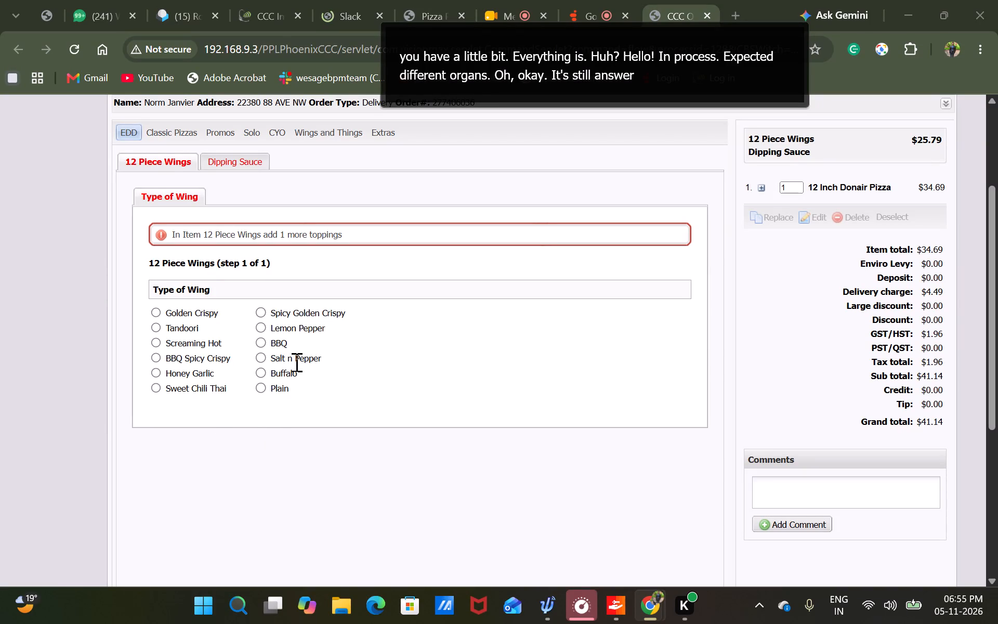
pyautogui.click(262, 356)
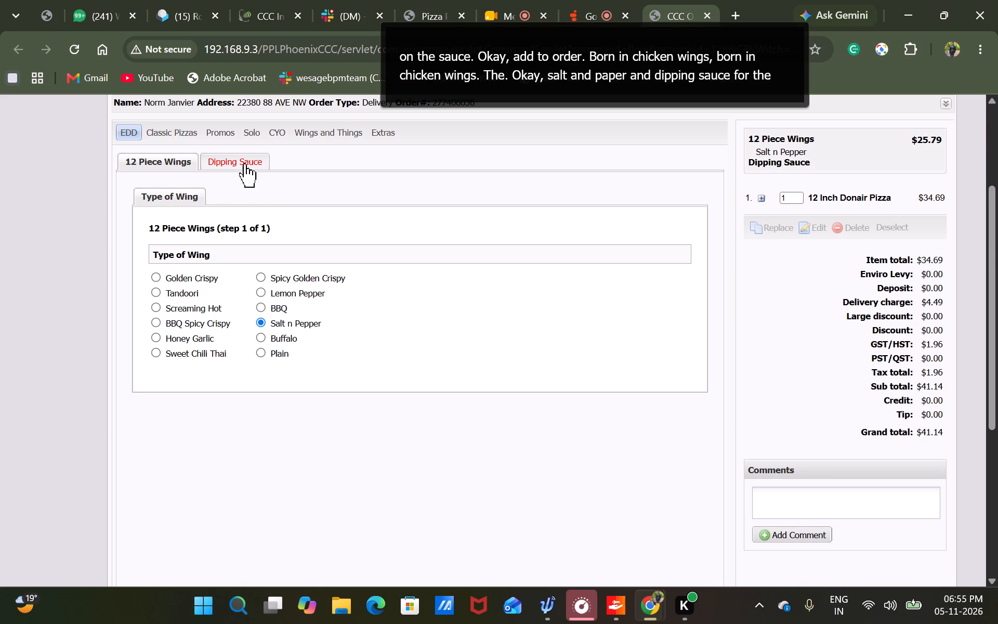
pyautogui.click(237, 164)
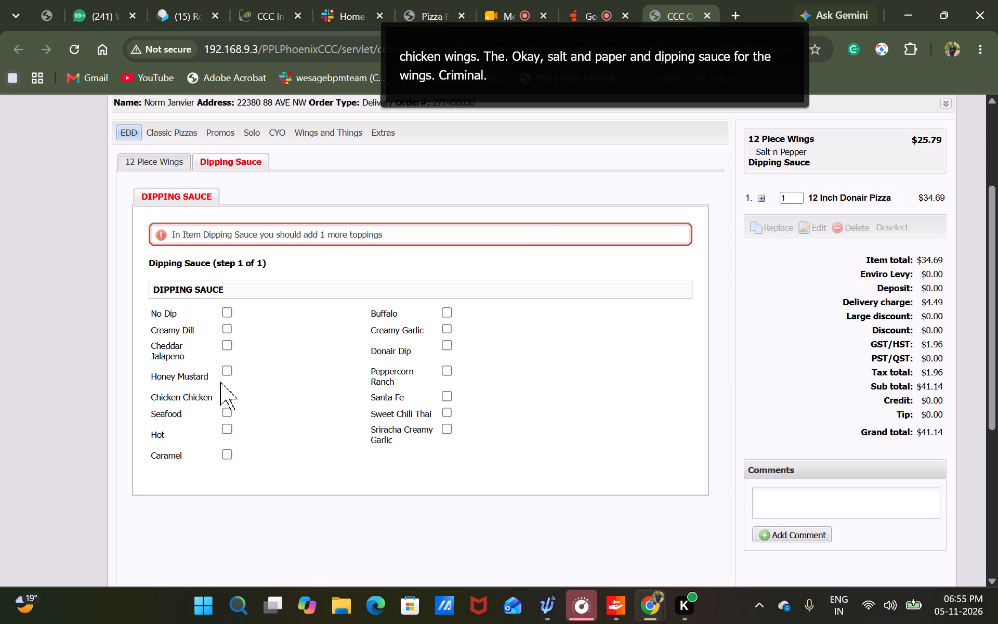
pyautogui.click(231, 307)
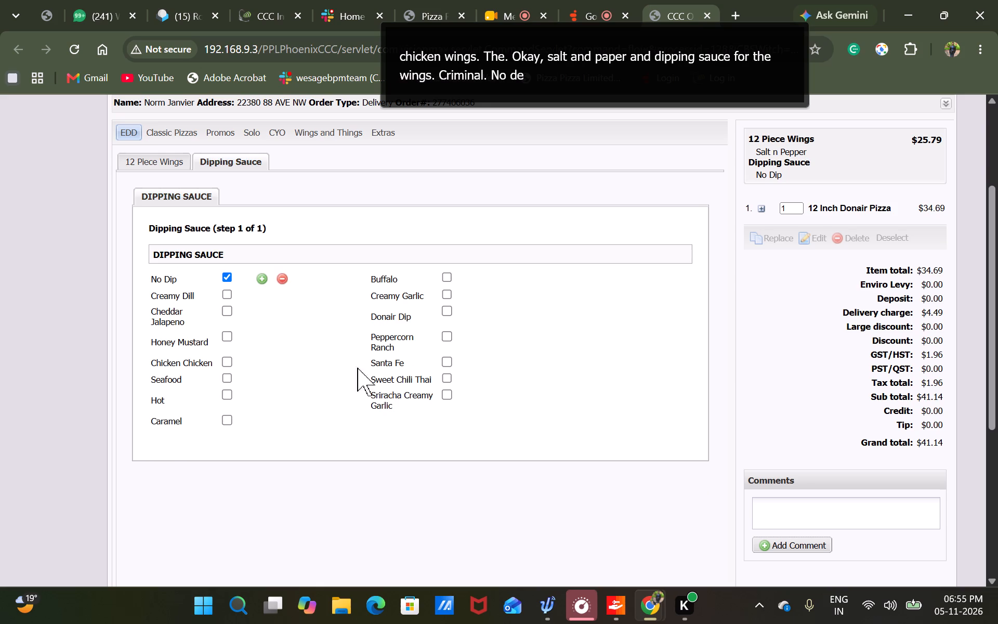
pyautogui.scroll(-2, 383, 370)
pyautogui.click(690, 463)
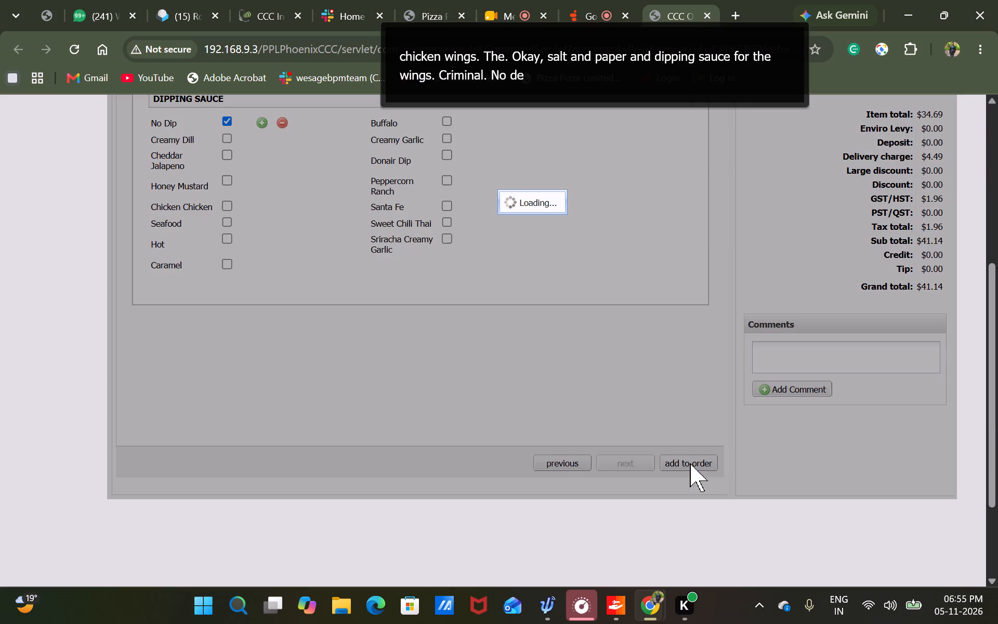
# Review the order summary's delivery details, items, toppings and total, and compare them with the items in order entry.
pyautogui.scroll(3, 470, 322)
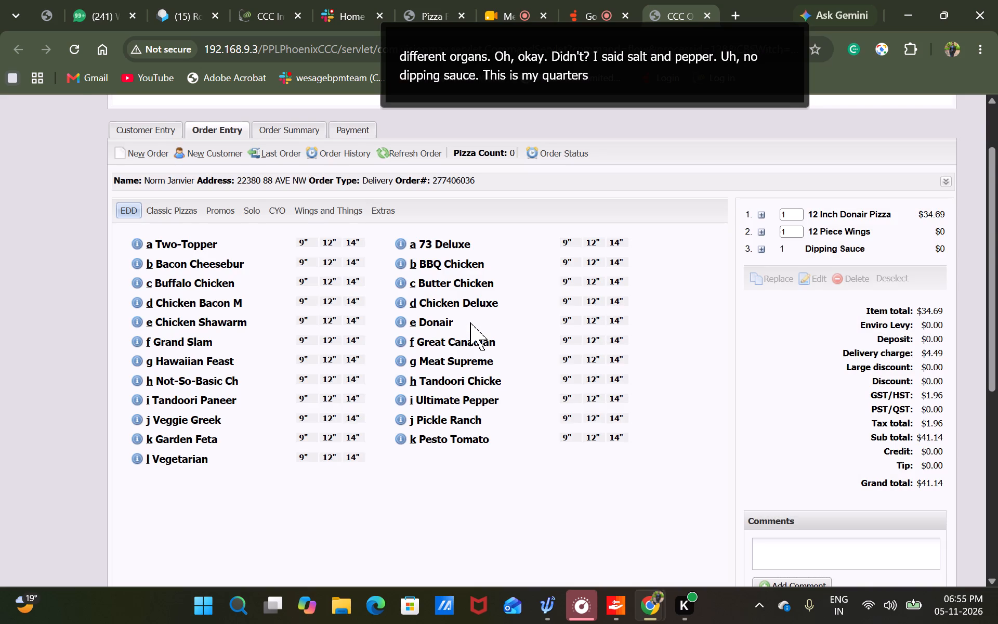
pyautogui.scroll(3, 470, 322)
pyautogui.click(295, 203)
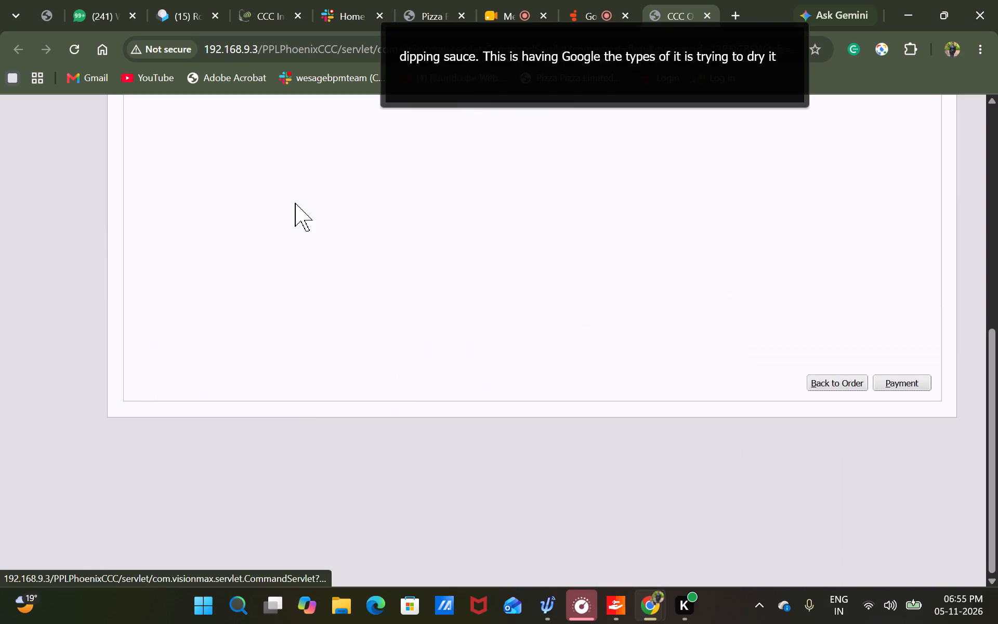
pyautogui.moveTo(573, 64); pyautogui.dragTo(543, 62)
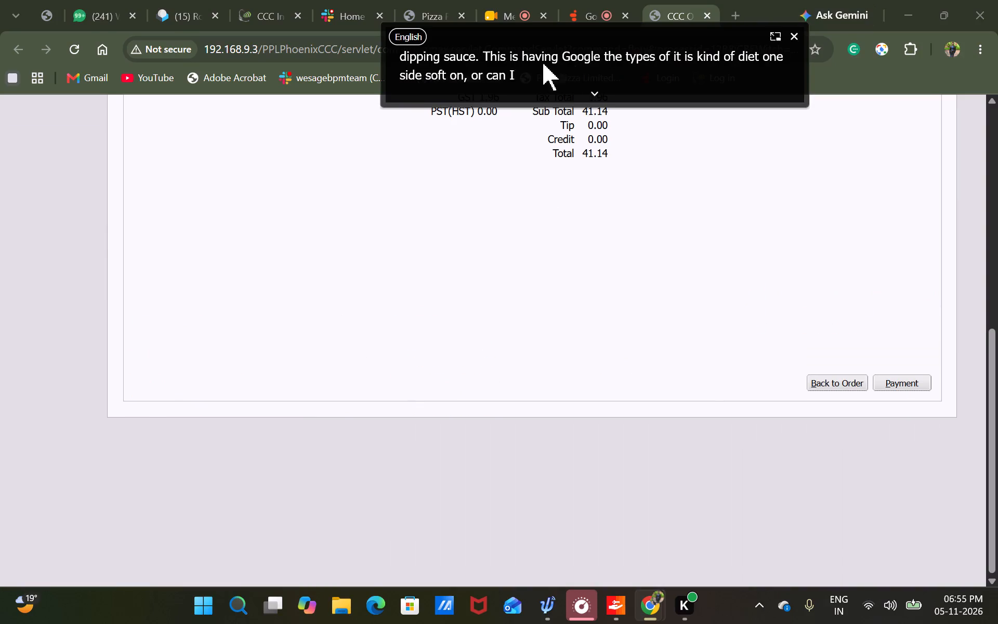
pyautogui.moveTo(543, 62); pyautogui.dragTo(403, 60)
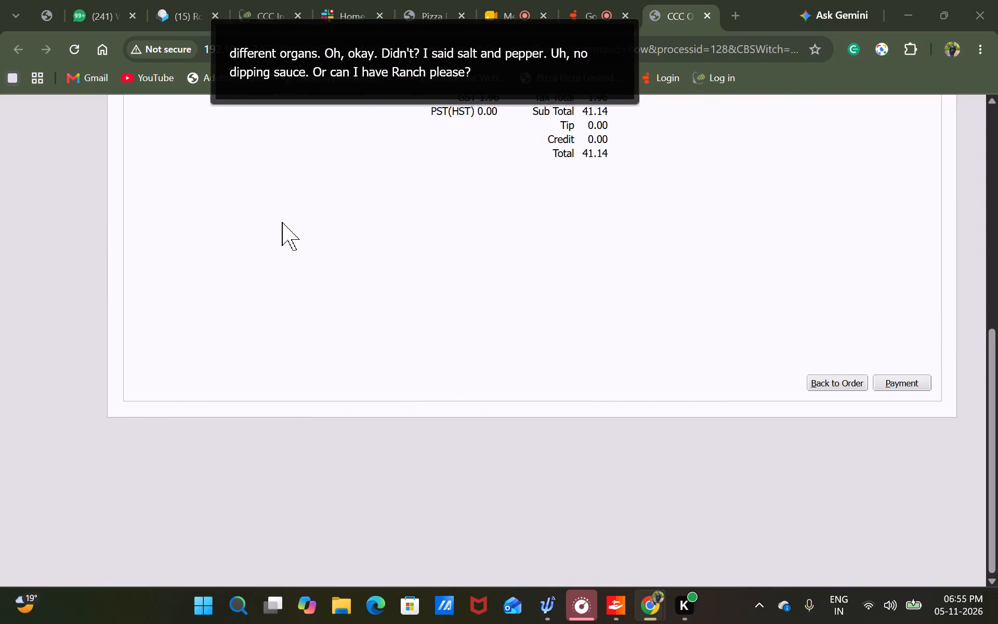
pyautogui.scroll(4, 282, 222)
pyautogui.scroll(4, 323, 329)
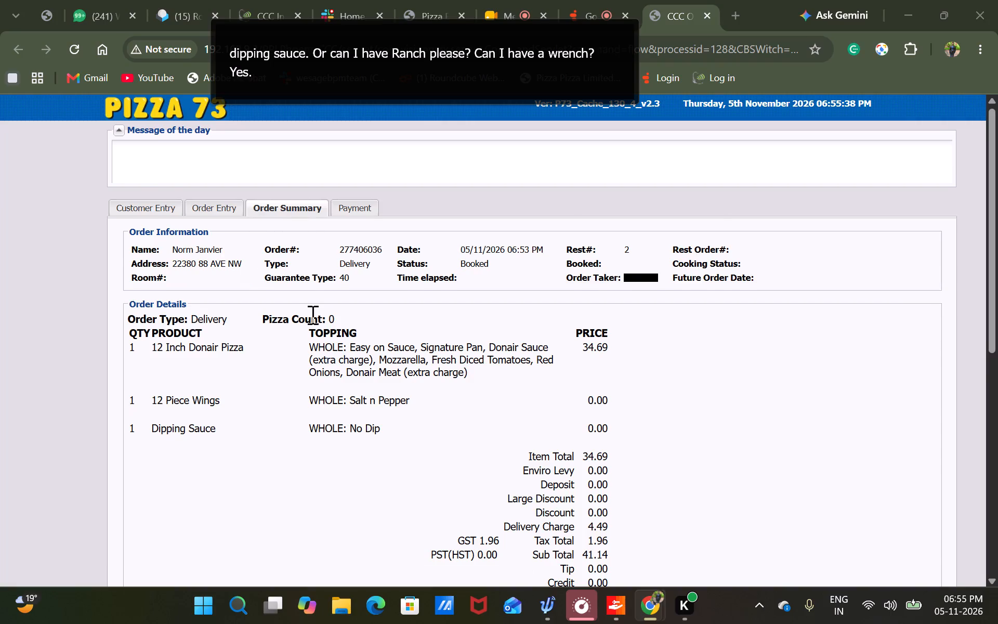
pyautogui.scroll(-2, 311, 315)
pyautogui.scroll(3, 319, 294)
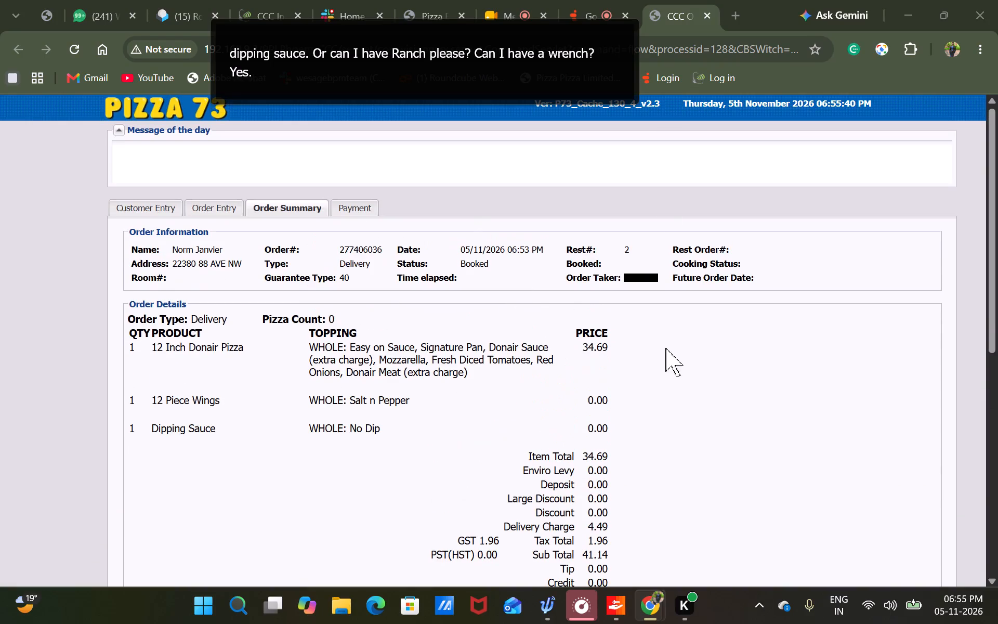
pyautogui.click(213, 210)
pyautogui.scroll(-3, 476, 265)
pyautogui.scroll(2, 482, 305)
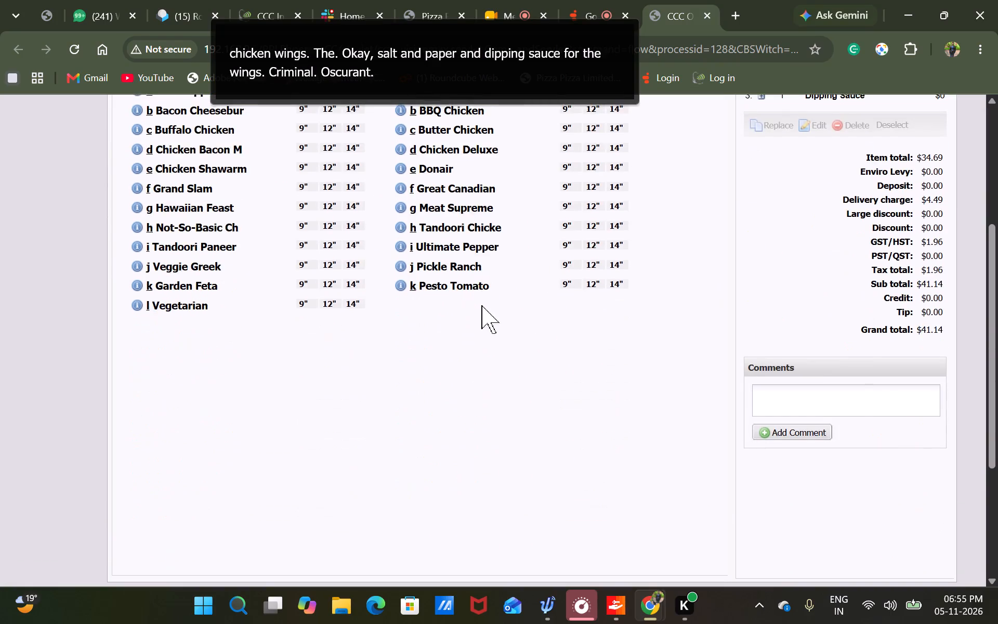
pyautogui.scroll(3, 482, 305)
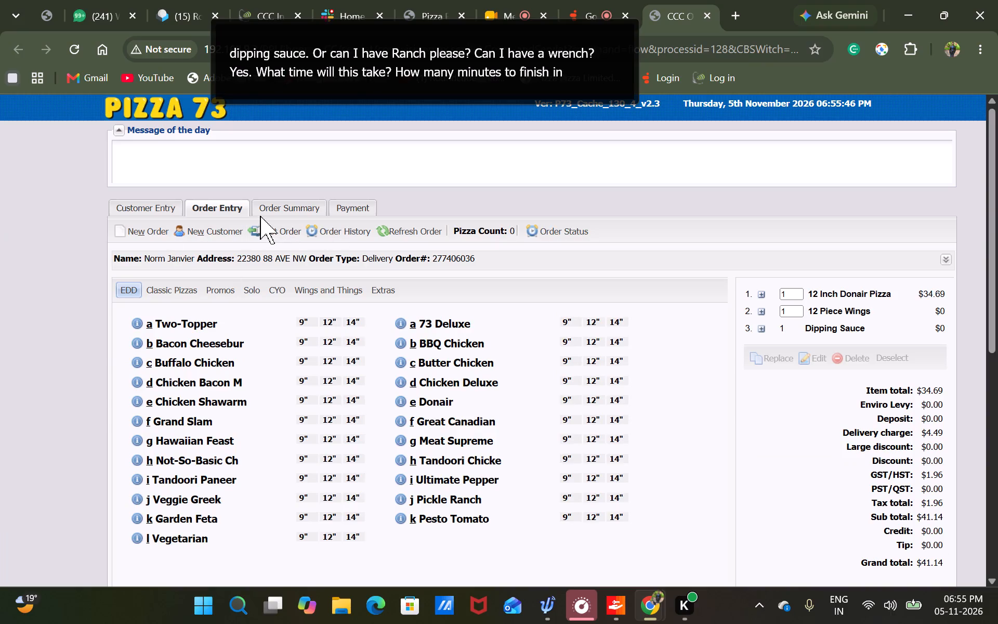
pyautogui.click(309, 210)
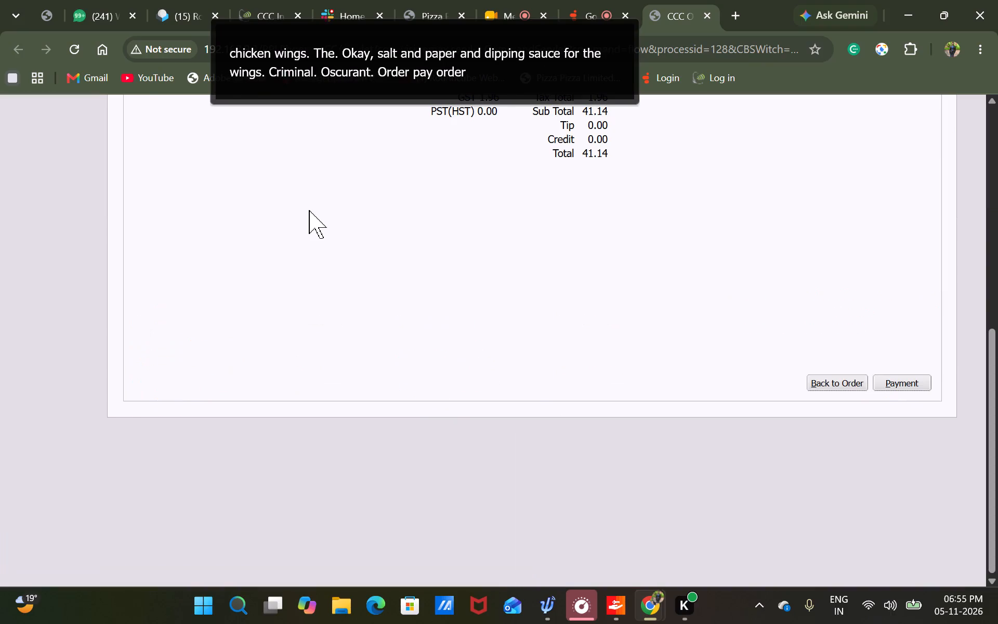
pyautogui.scroll(6, 309, 210)
# Replace No Dip with Peppercorn Ranch as the dipping sauce for the wings and save the change to the order.
pyautogui.click(212, 210)
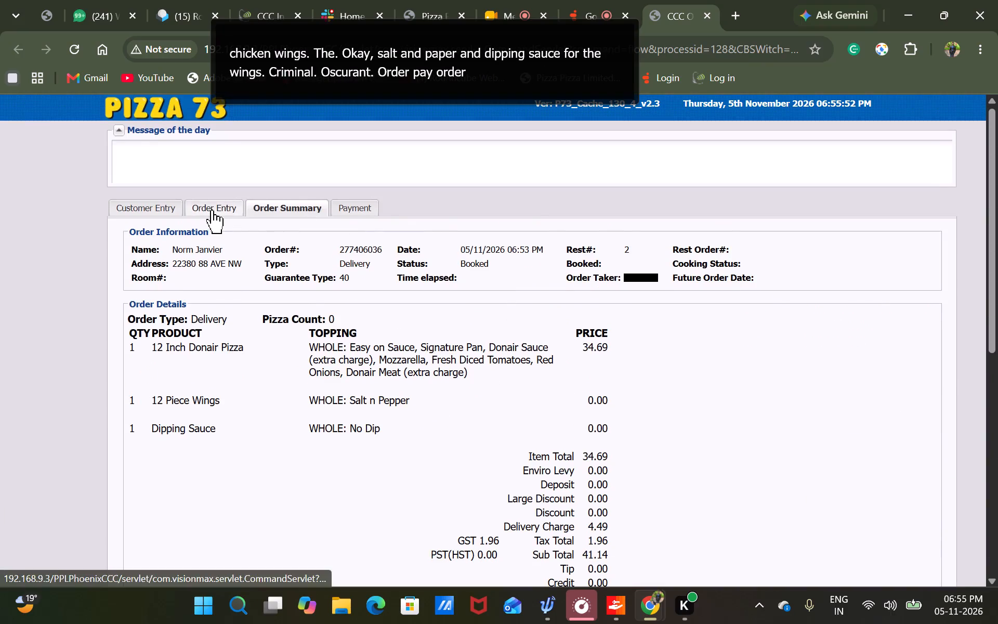
pyautogui.scroll(-3, 367, 326)
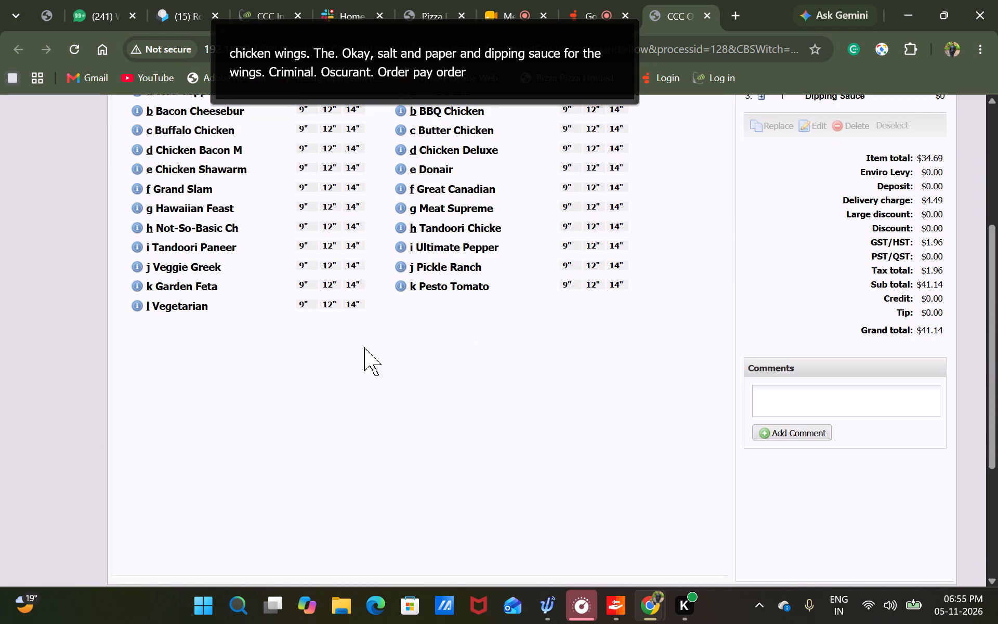
pyautogui.scroll(3, 397, 340)
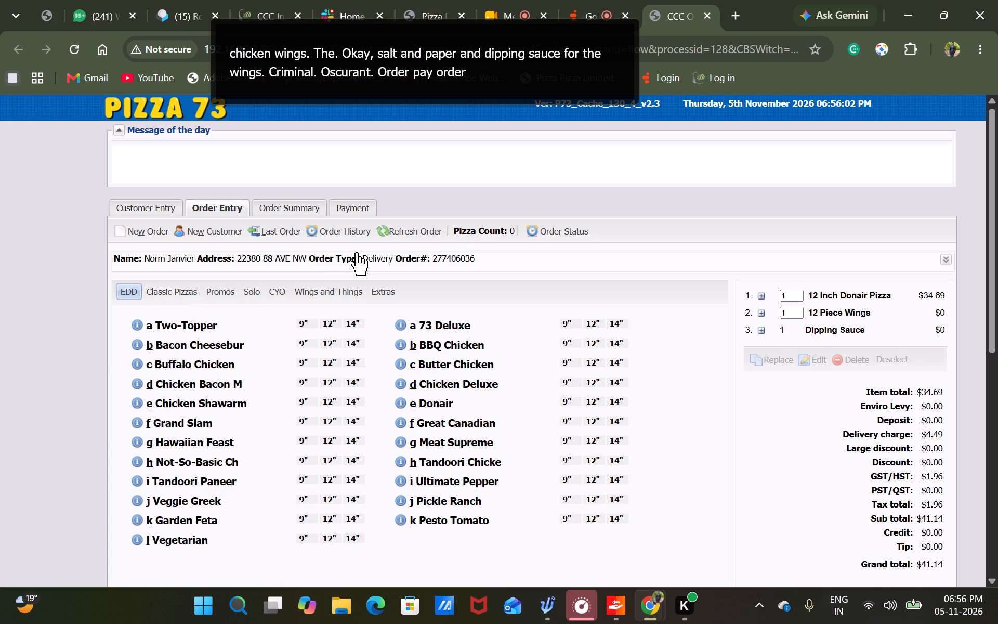
pyautogui.click(869, 330)
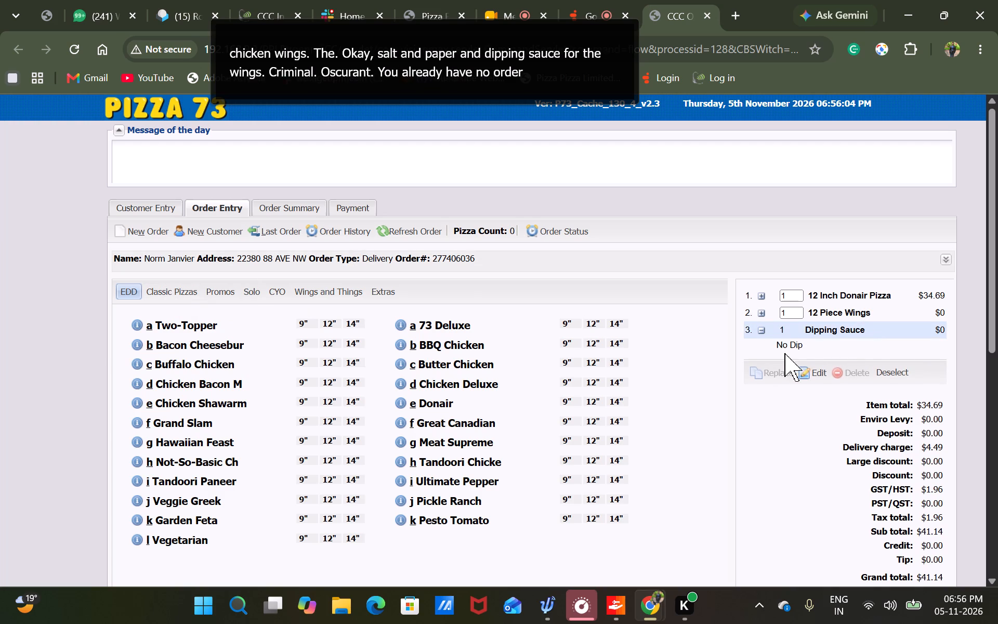
pyautogui.click(793, 346)
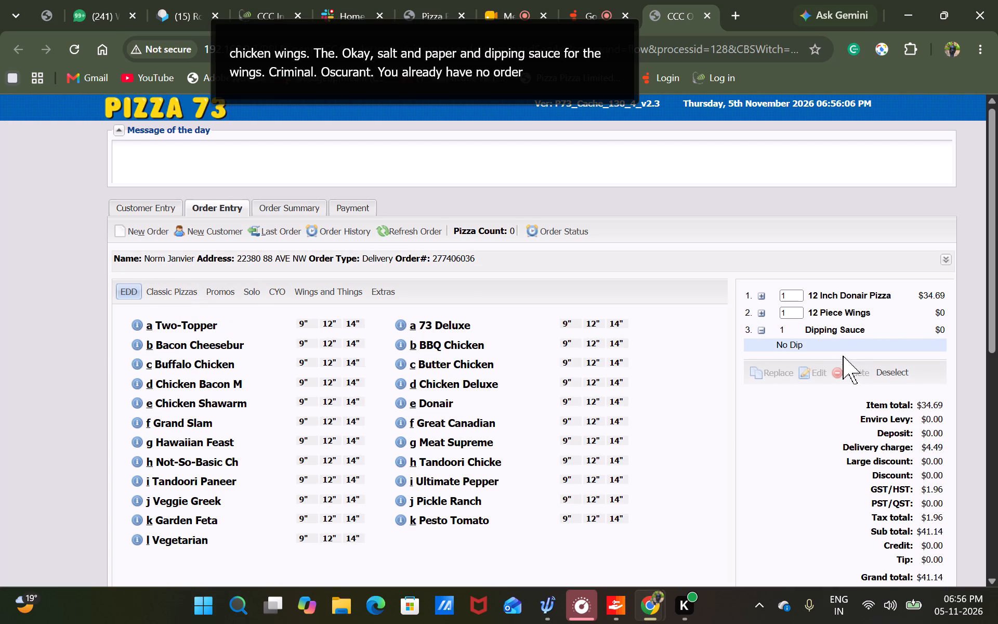
pyautogui.click(853, 332)
pyautogui.click(807, 359)
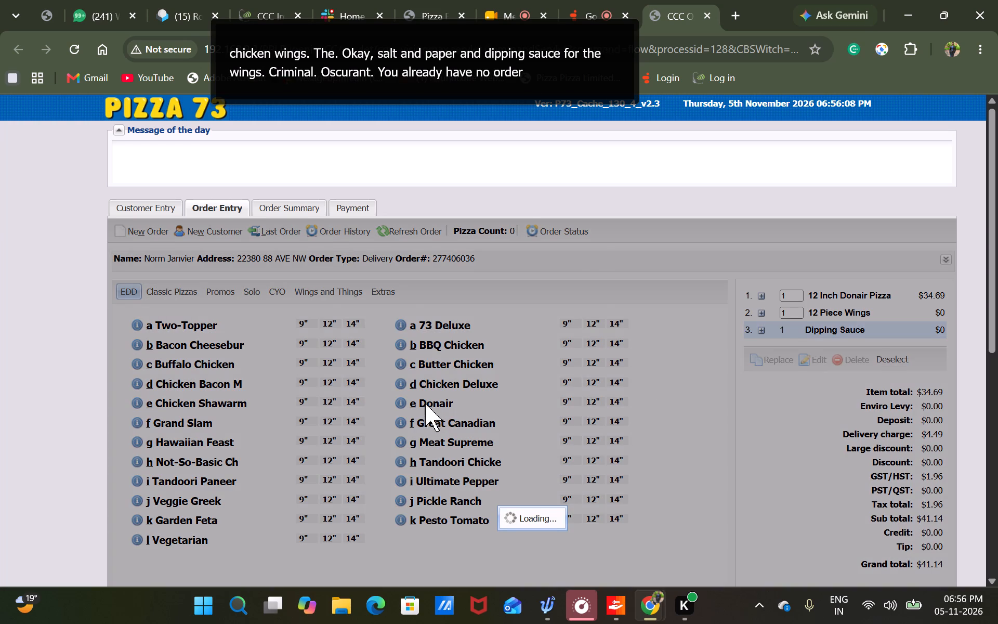
pyautogui.scroll(-2, 422, 405)
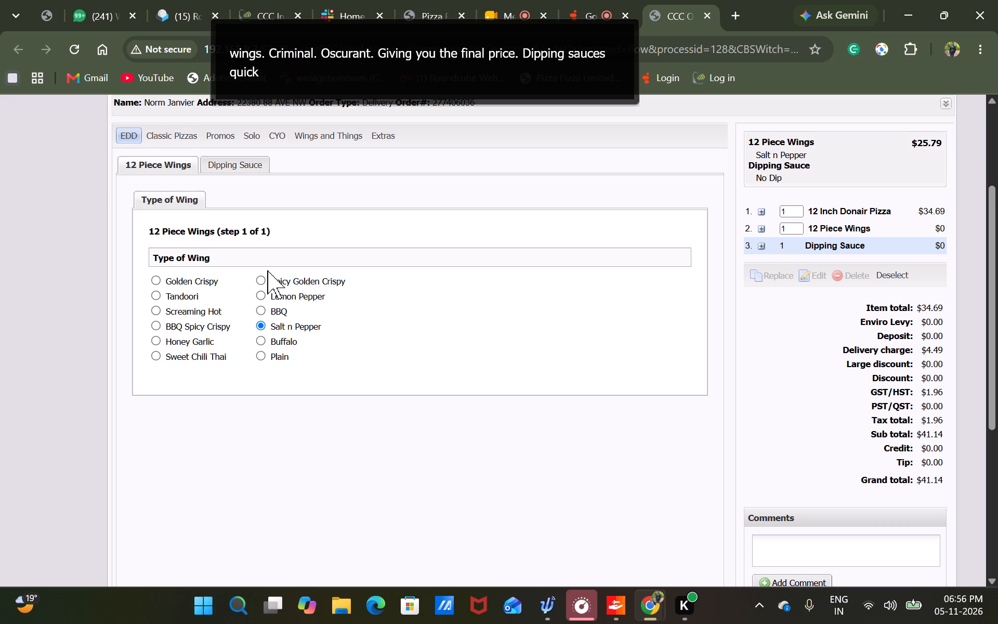
pyautogui.click(235, 157)
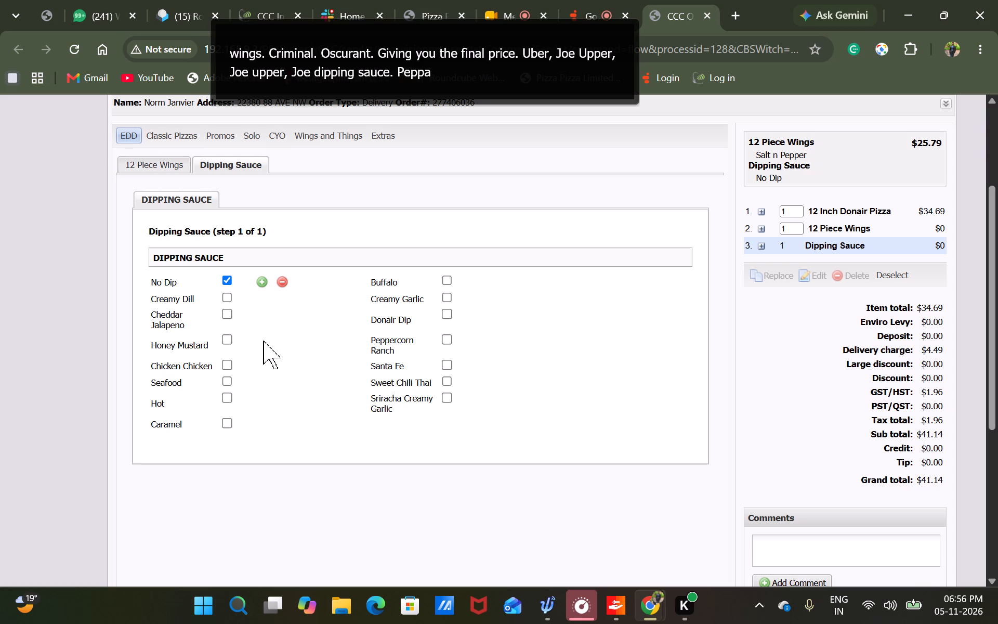
pyautogui.click(446, 342)
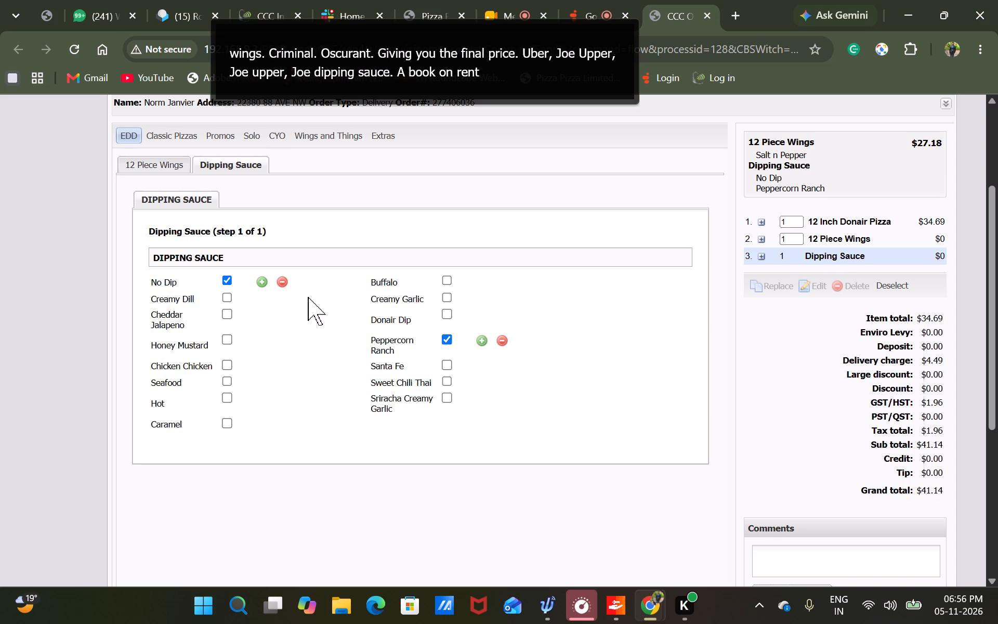
pyautogui.click(282, 279)
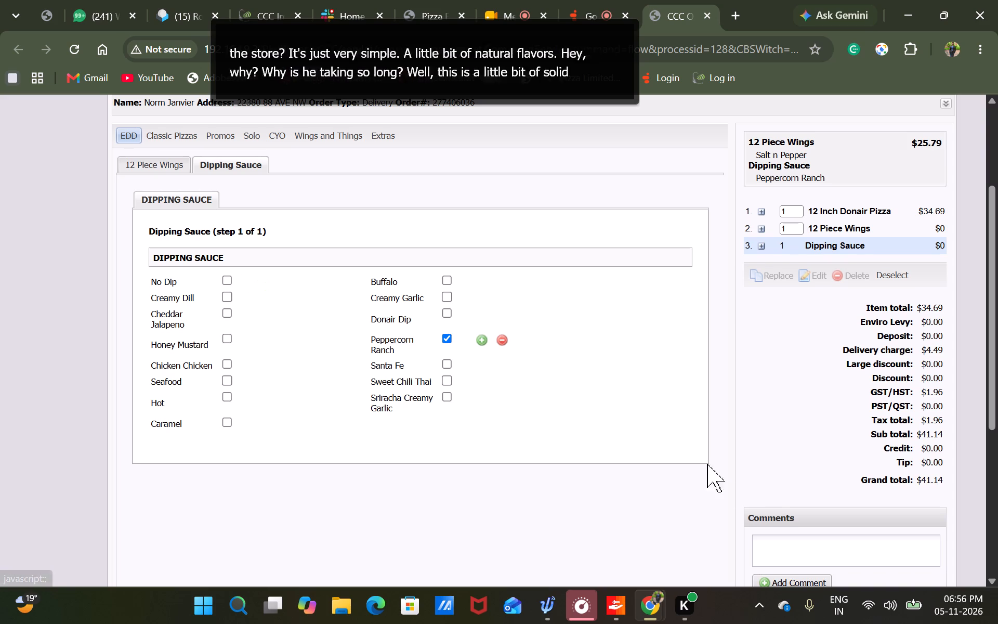
pyautogui.scroll(-2, 523, 443)
pyautogui.scroll(1, 523, 443)
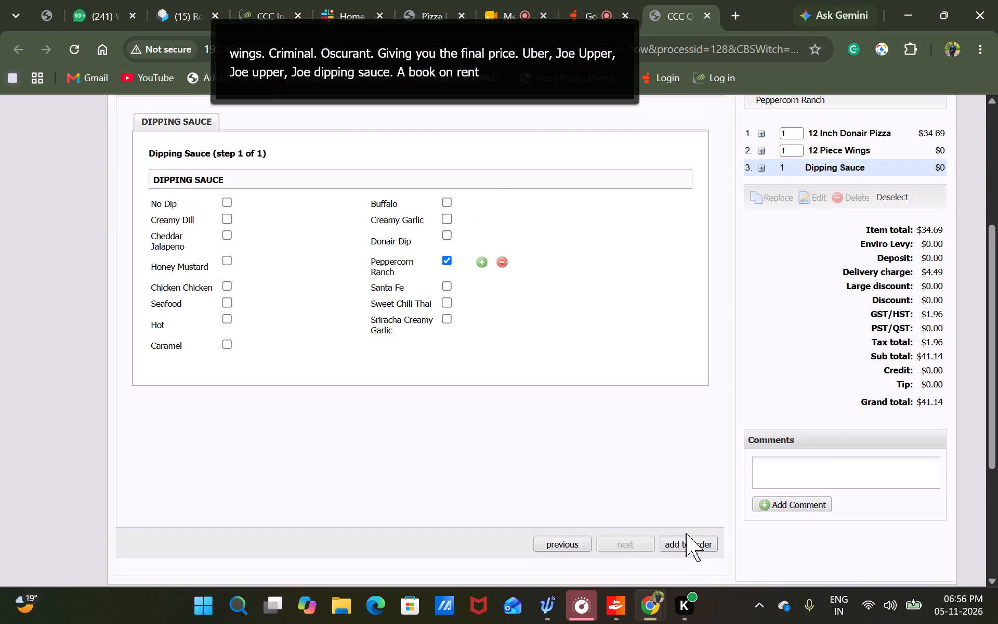
pyautogui.click(688, 540)
# Review the order summary's items, dipping sauce, charges, total and delivery details.
pyautogui.scroll(4, 421, 360)
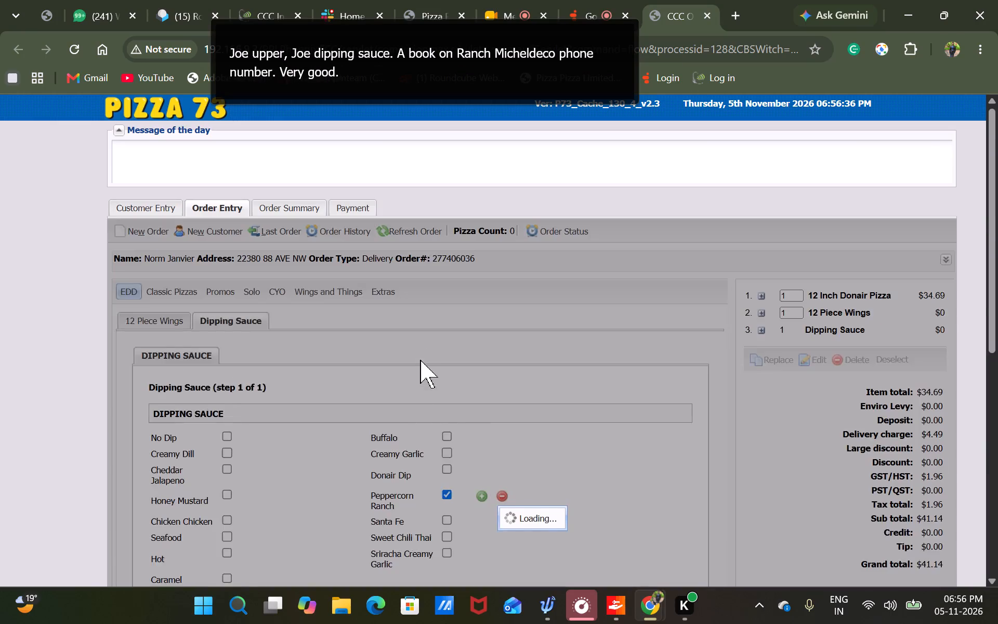
pyautogui.scroll(2, 421, 360)
pyautogui.click(287, 192)
pyautogui.click(295, 213)
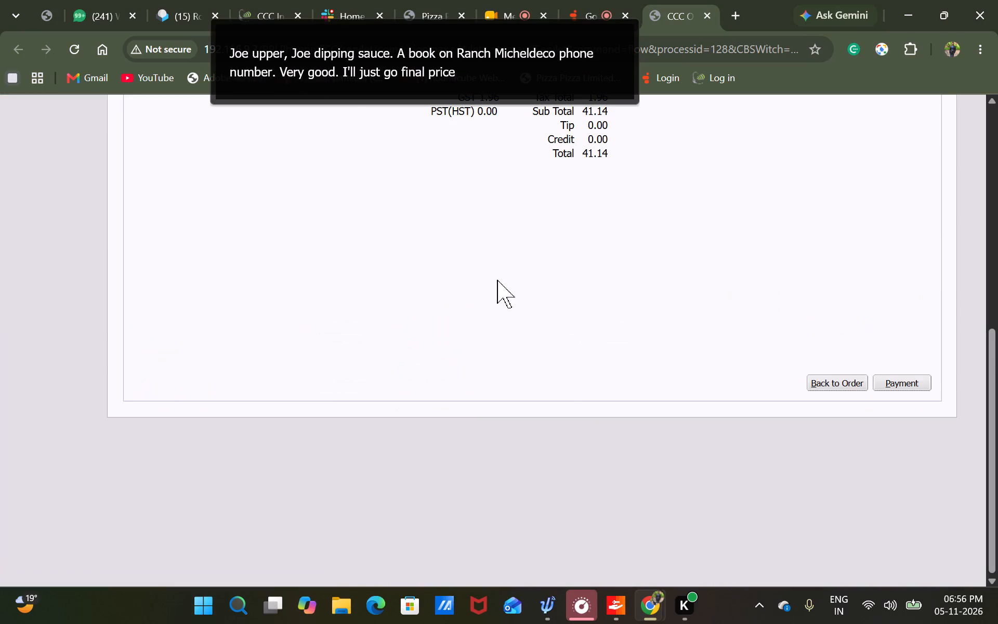
pyautogui.scroll(3, 600, 308)
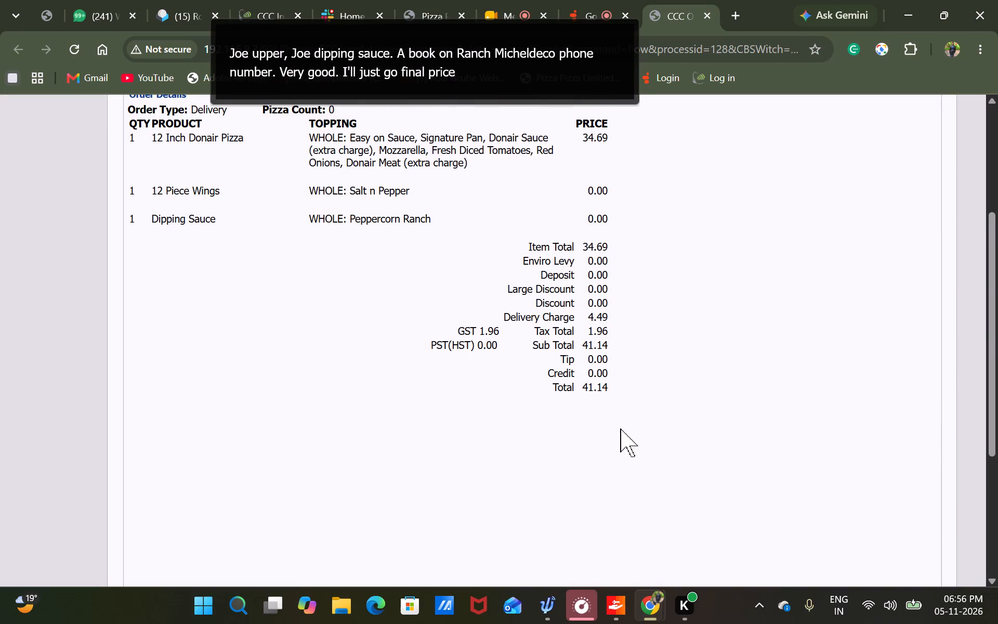
pyautogui.scroll(3, 621, 426)
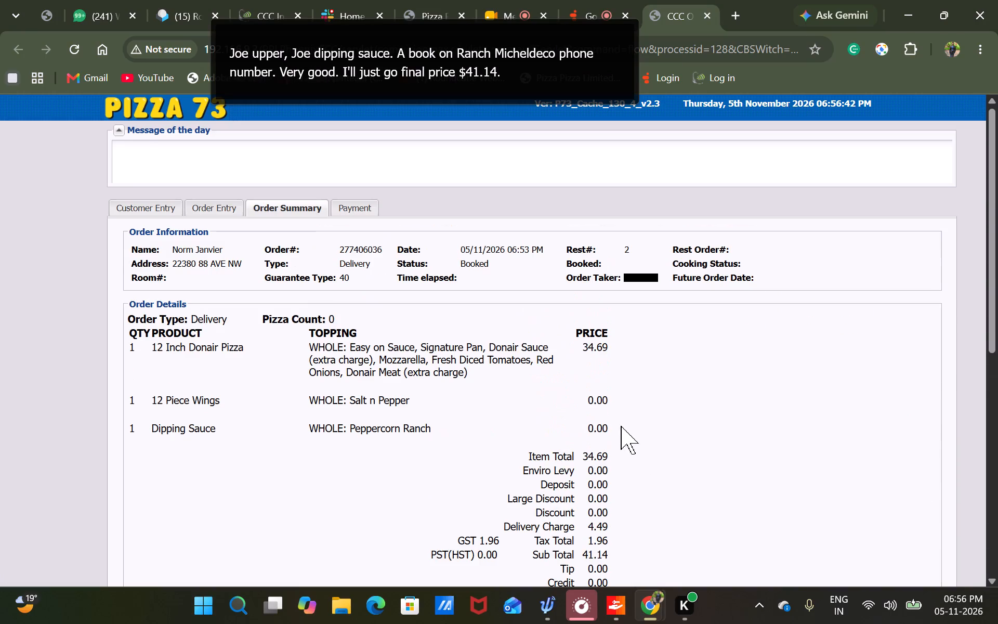
pyautogui.scroll(-1, 621, 426)
pyautogui.scroll(3, 621, 426)
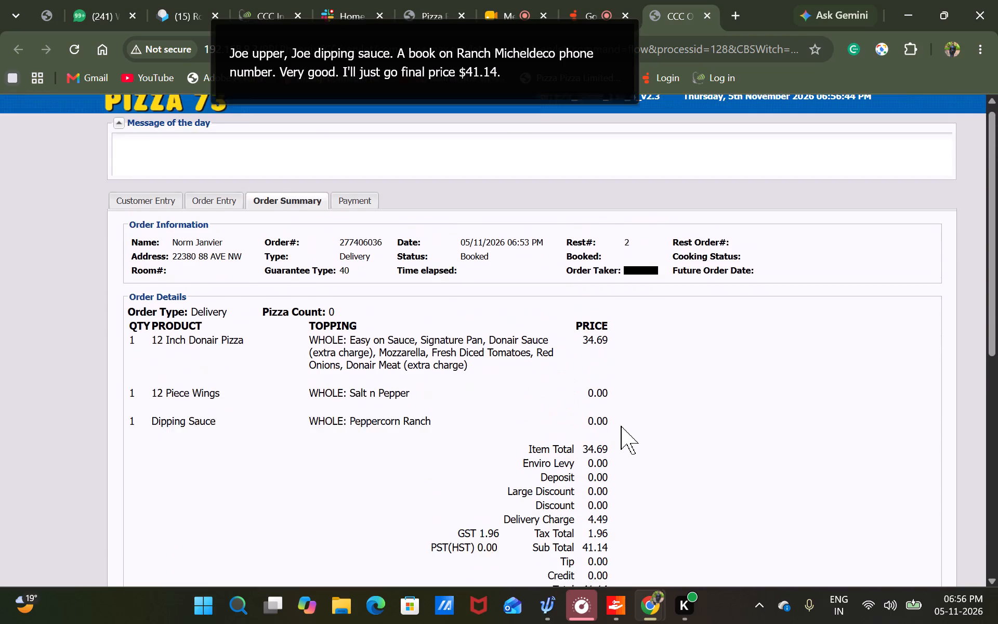
# Set the order's payment method to Debit.
pyautogui.click(351, 205)
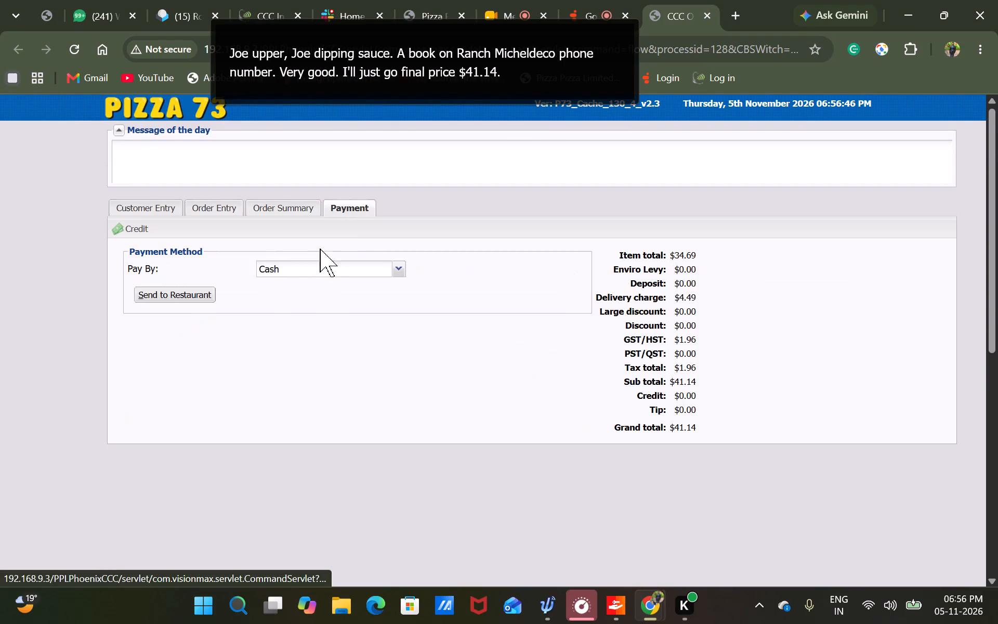
pyautogui.click(383, 274)
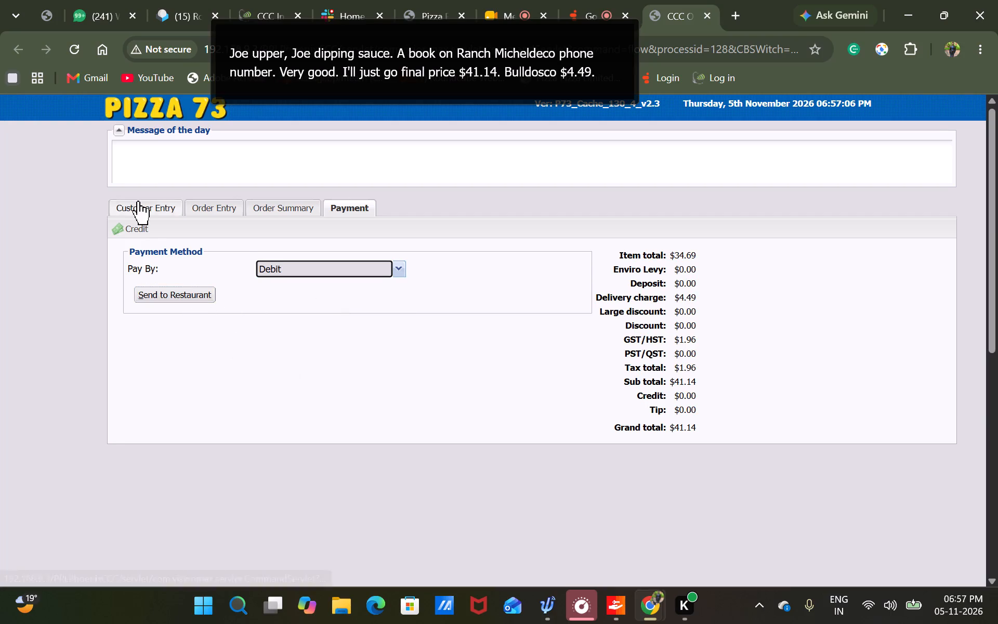
# Replace the customer's first name with Chine in the customer entry.
pyautogui.click(154, 210)
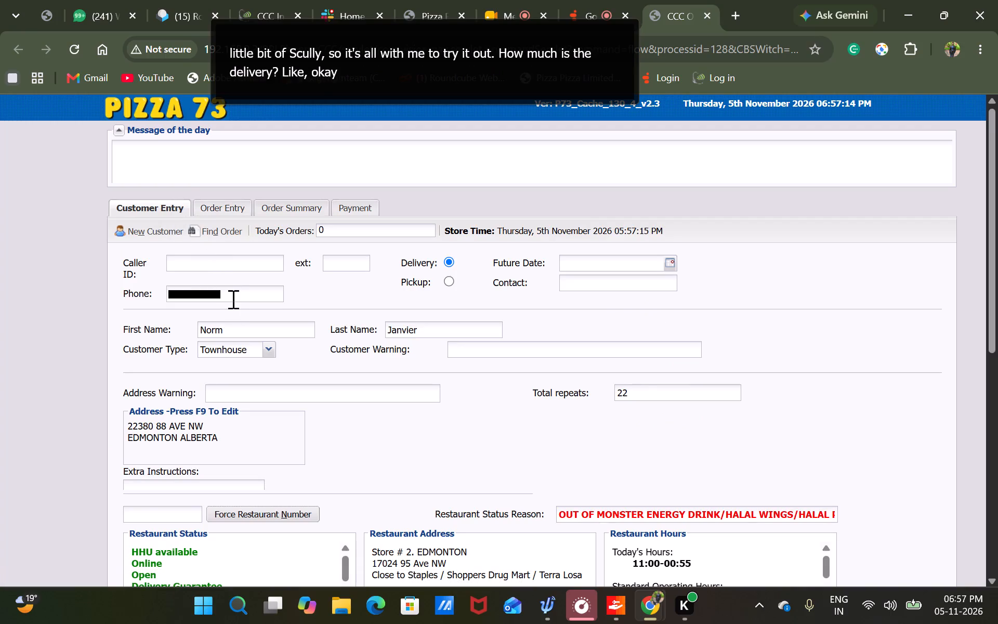
pyautogui.scroll(-5, 307, 313)
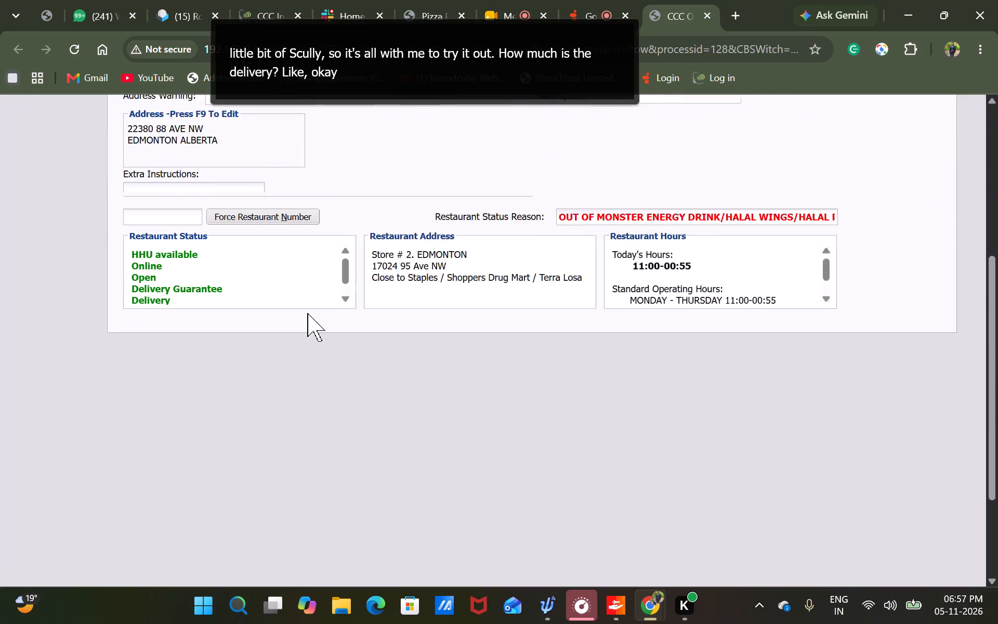
pyautogui.scroll(8, 308, 313)
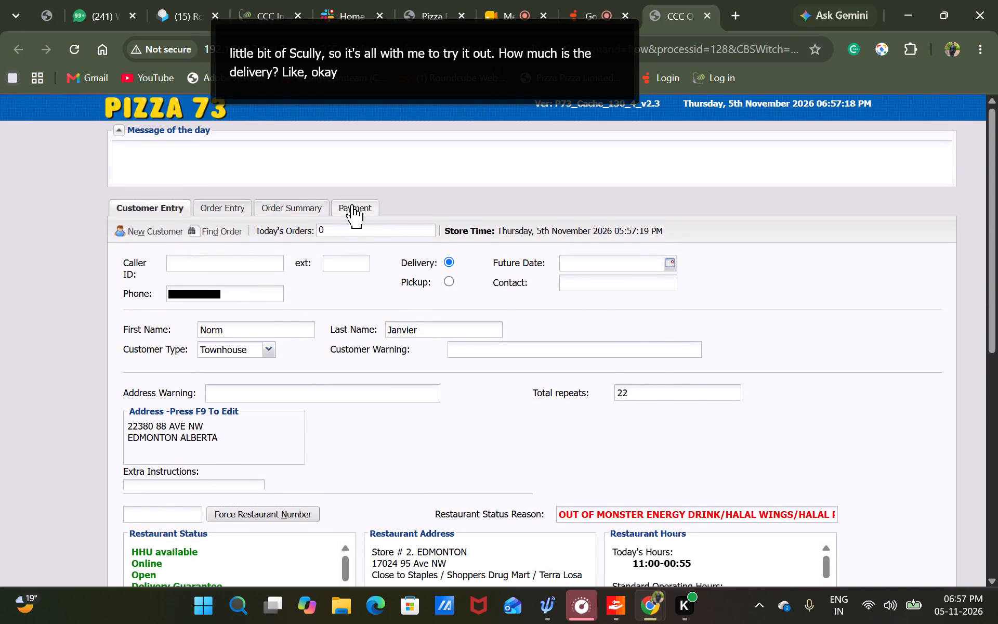
pyautogui.click(357, 207)
pyautogui.click(162, 201)
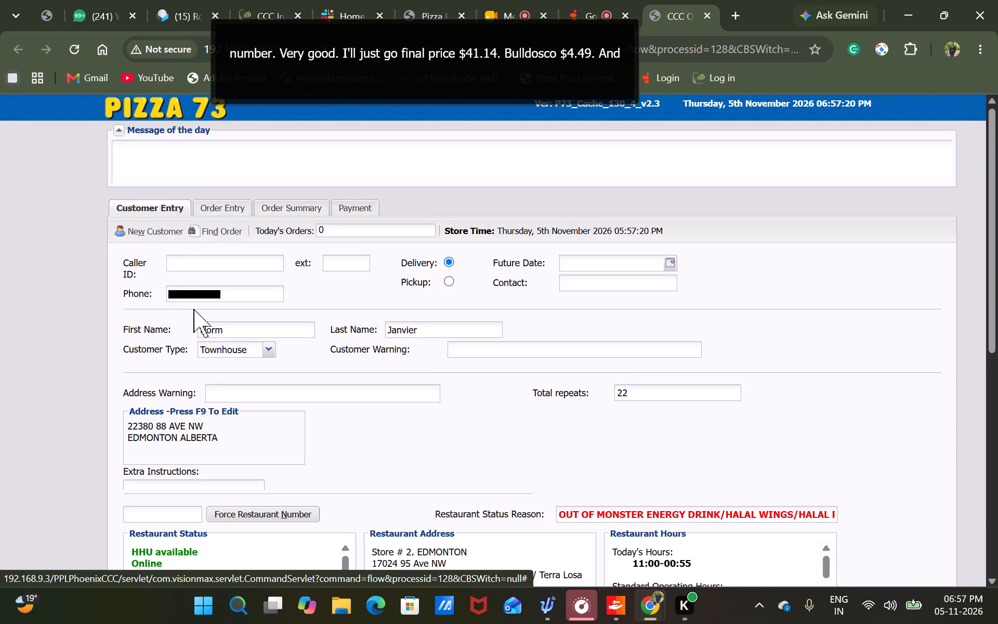
pyautogui.click(243, 327)
pyautogui.press('BackSpace')
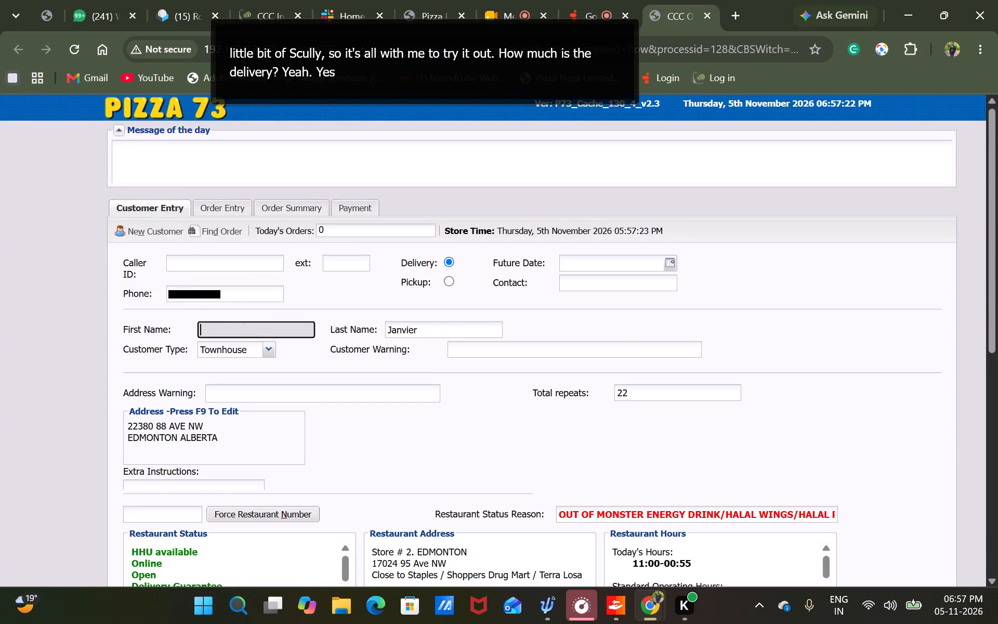
pyautogui.press('BackSpace')
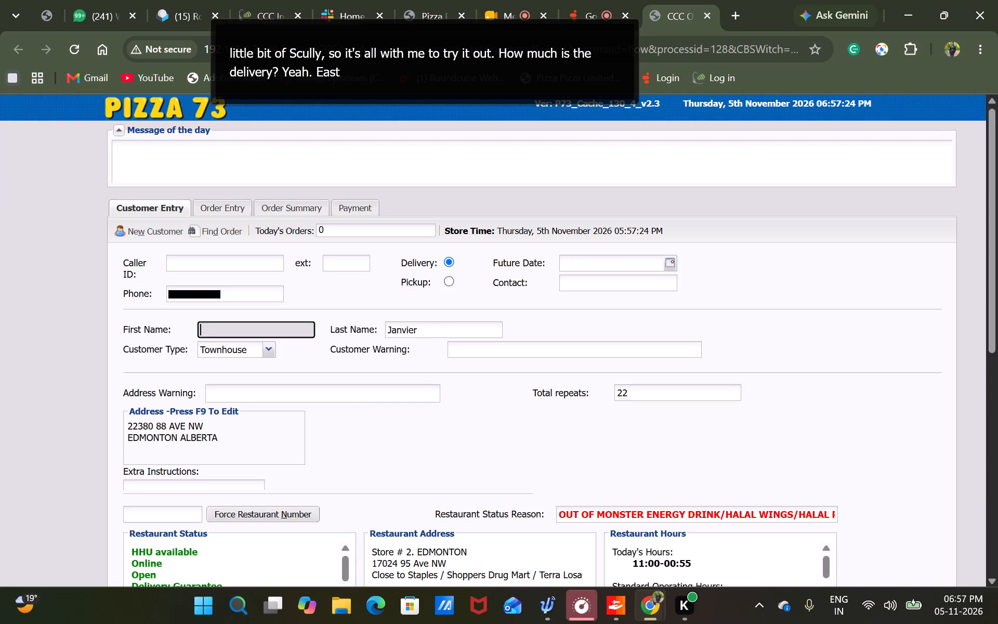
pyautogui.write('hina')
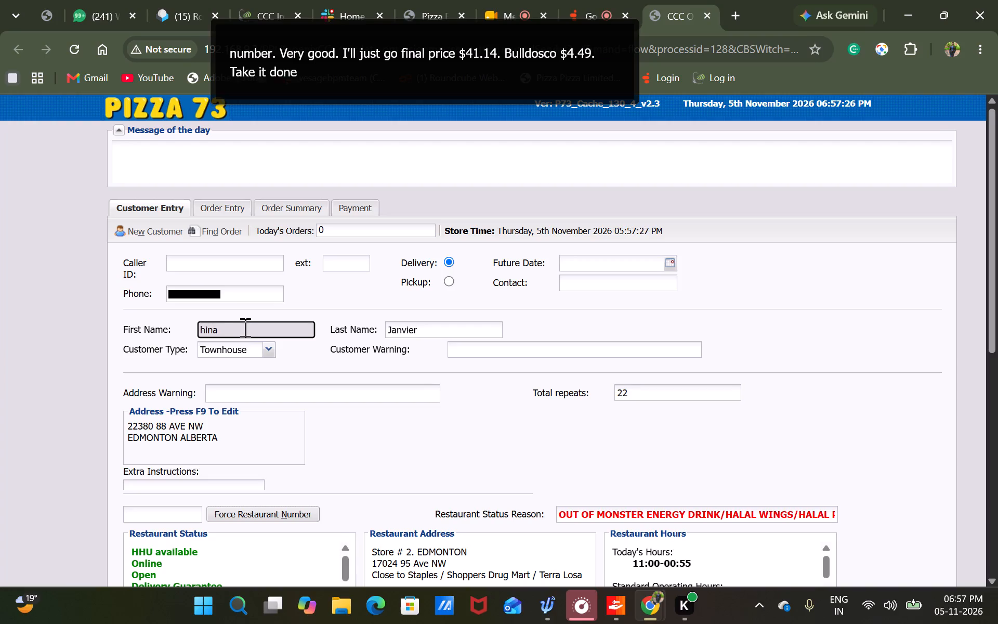
pyautogui.click(243, 327)
pyautogui.press('BackSpace')
pyautogui.press('BackSpace')
pyautogui.press('BackSpace')
pyautogui.press('BackSpace')
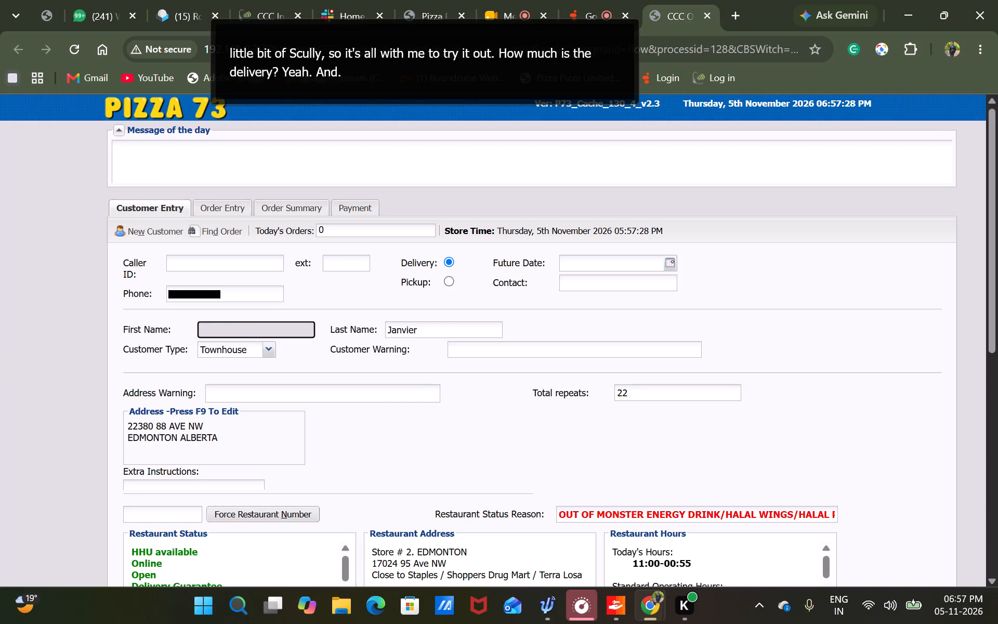
pyautogui.press('BackSpace')
pyautogui.press('BackSpace')
pyautogui.press('BackSpace')
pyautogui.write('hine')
pyautogui.scroll(-4, 243, 327)
pyautogui.scroll(5, 243, 327)
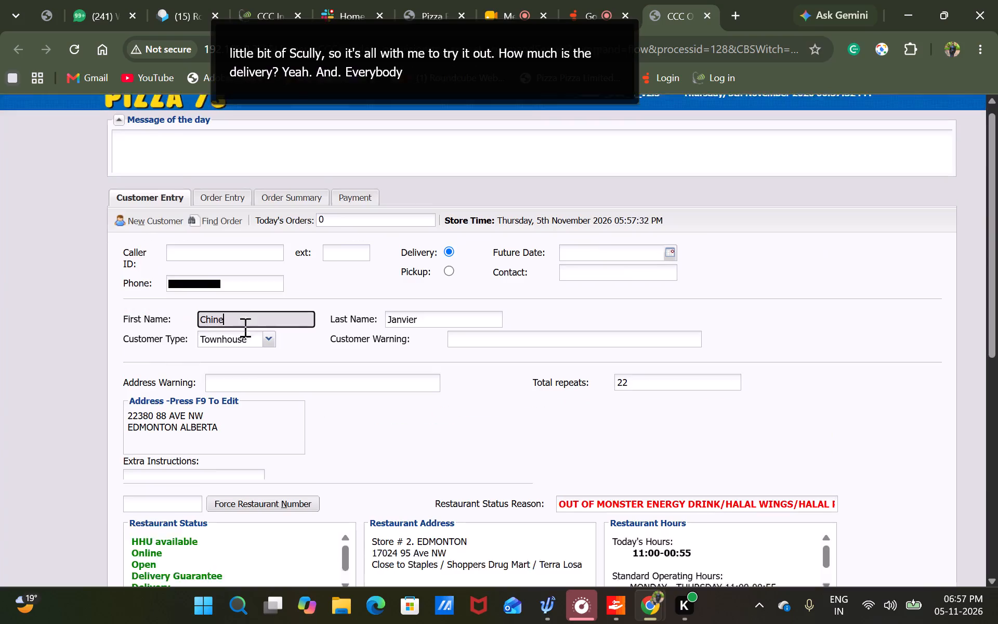
# Send the debit order to the restaurant and close out the completed order.
pyautogui.click(359, 207)
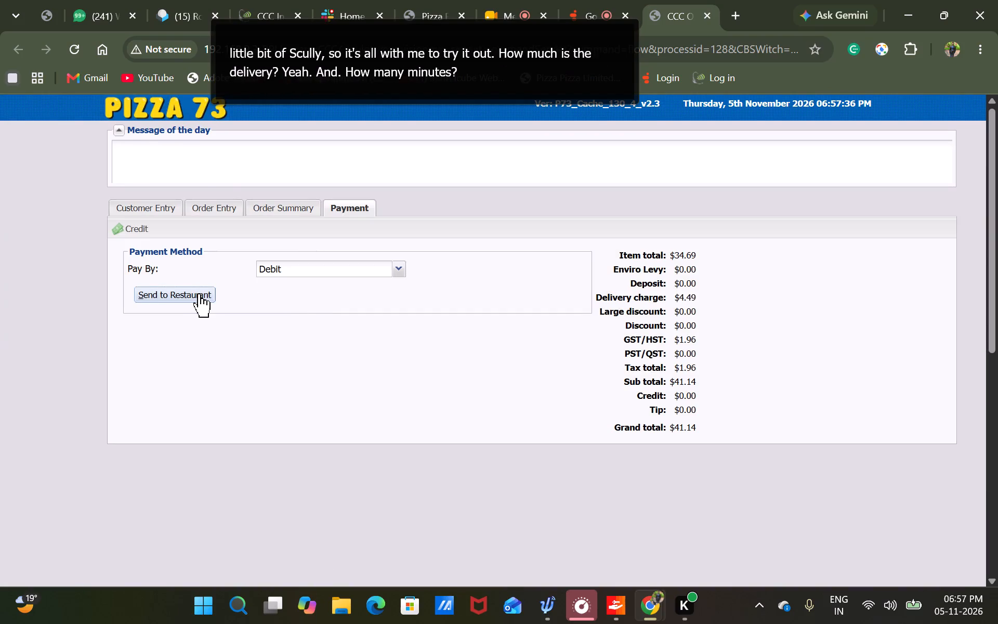
pyautogui.click(199, 293)
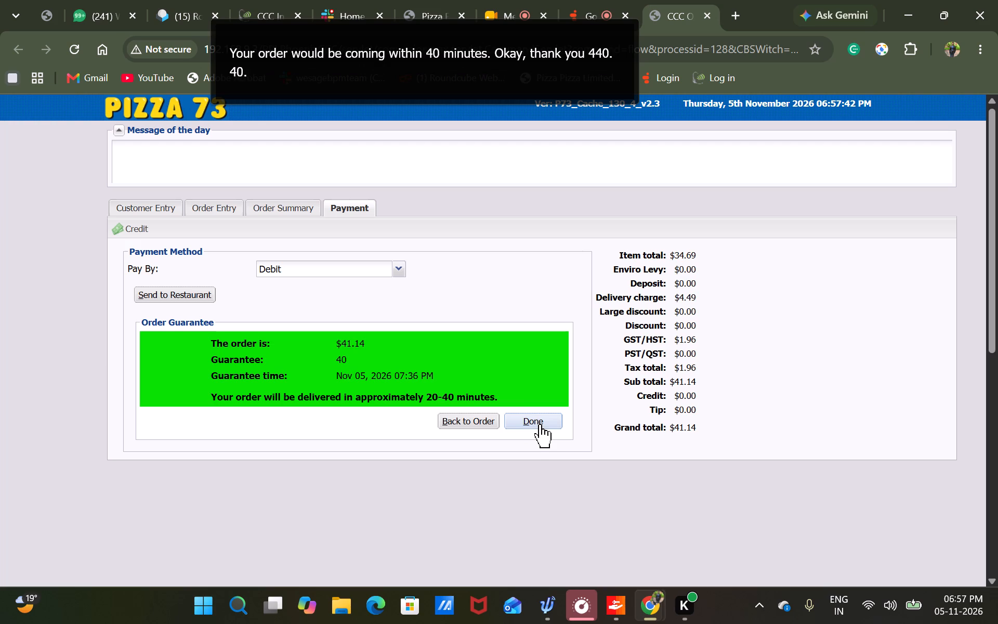
pyautogui.click(540, 424)
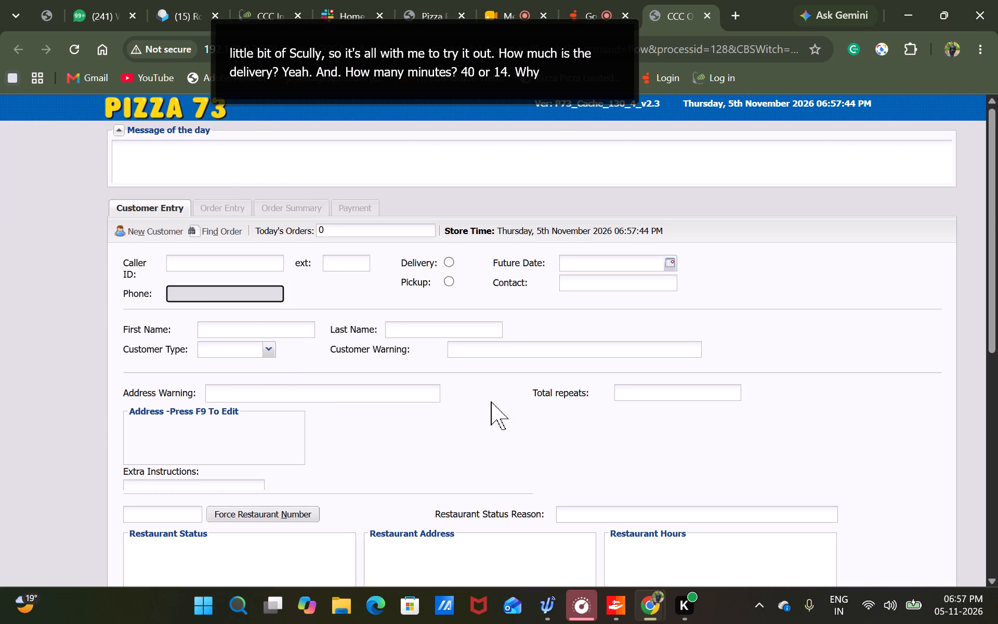